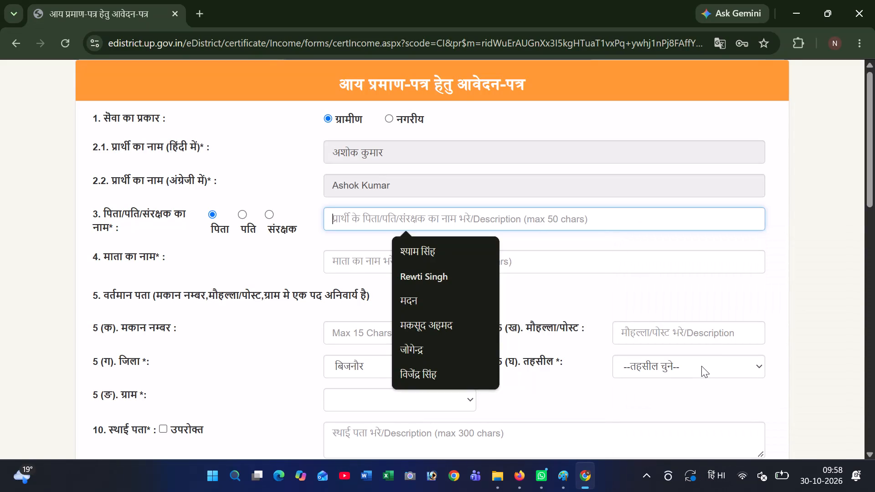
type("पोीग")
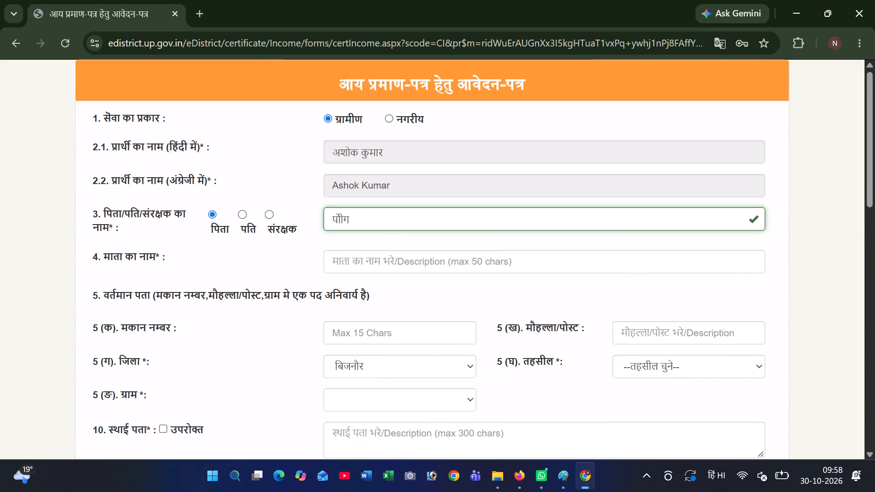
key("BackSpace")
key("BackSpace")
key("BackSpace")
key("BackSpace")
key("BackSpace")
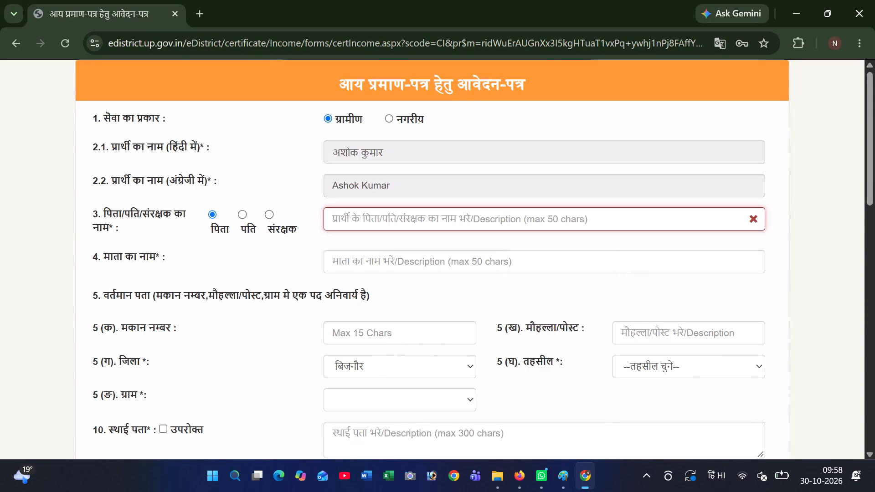
Switch the keyboard layout to Hindi Google Input Tools and enter the father's name in Hindi in field 3.
left_click(715, 478)
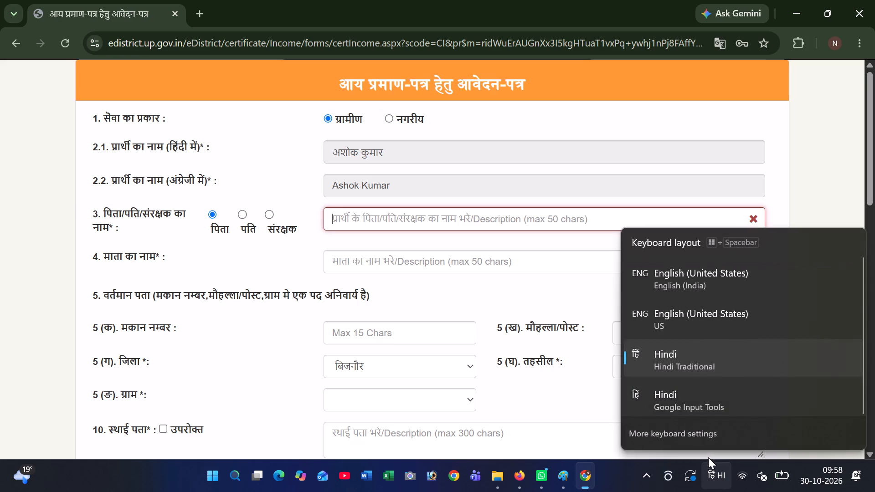
left_click(683, 400)
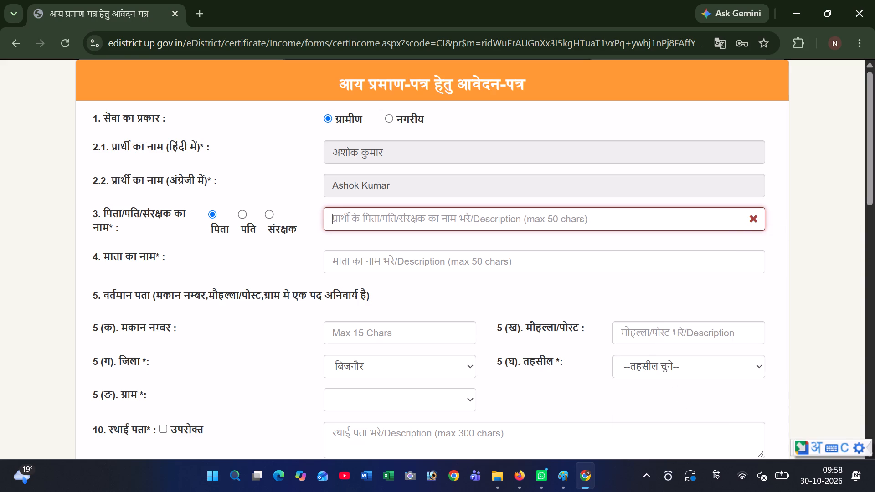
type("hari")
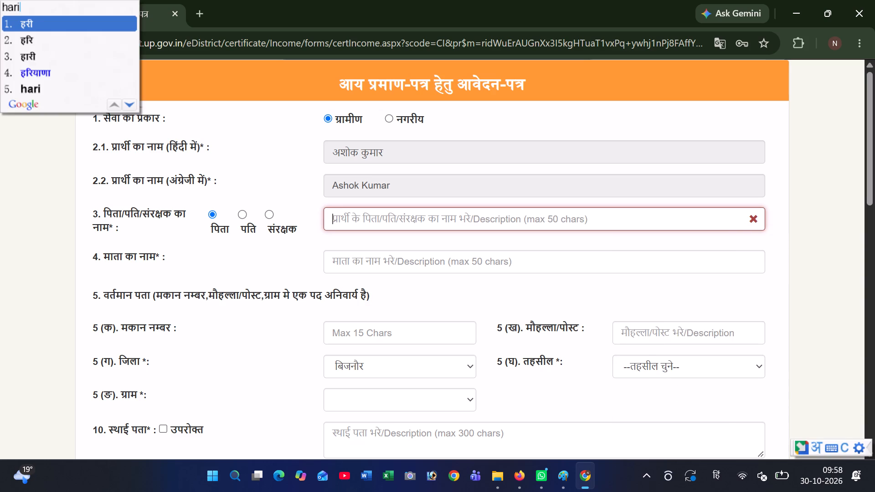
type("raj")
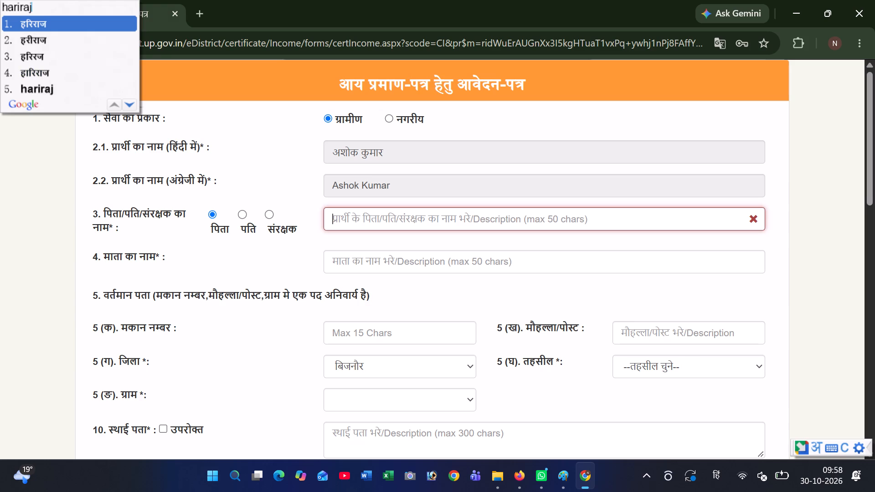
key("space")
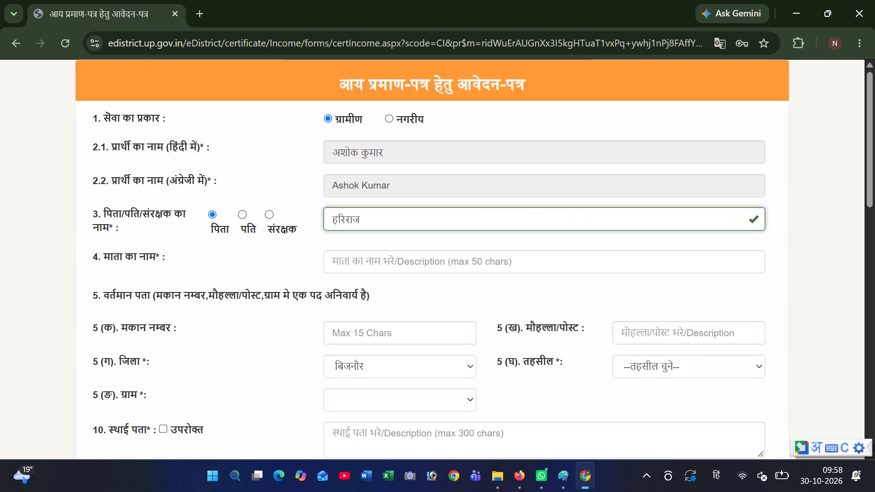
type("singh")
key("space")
Enter the mother's name in Hindi in field 4 (माता का नाम).
left_click(436, 262)
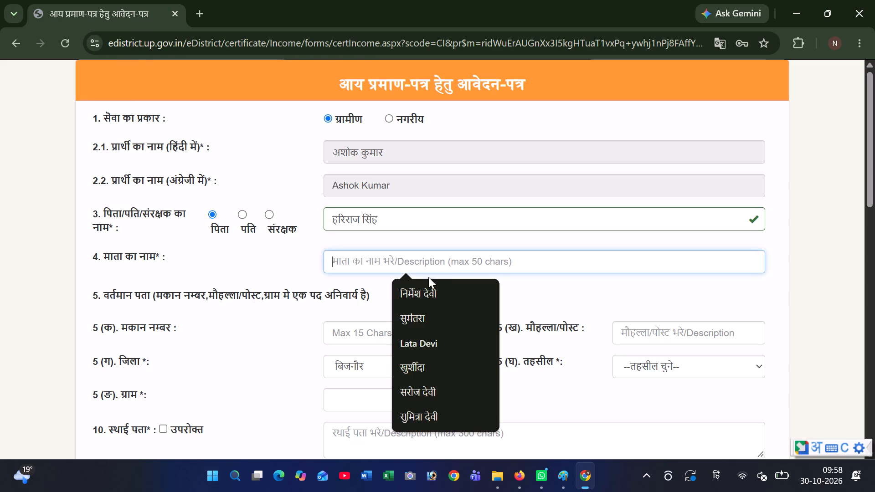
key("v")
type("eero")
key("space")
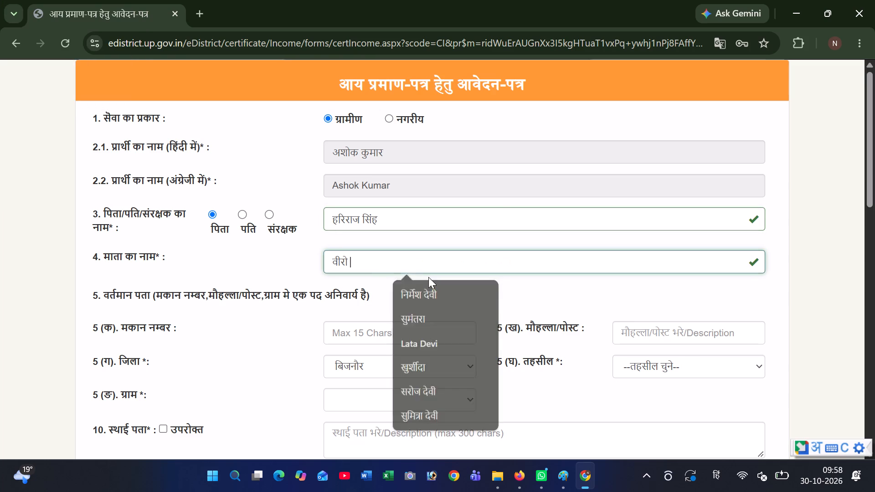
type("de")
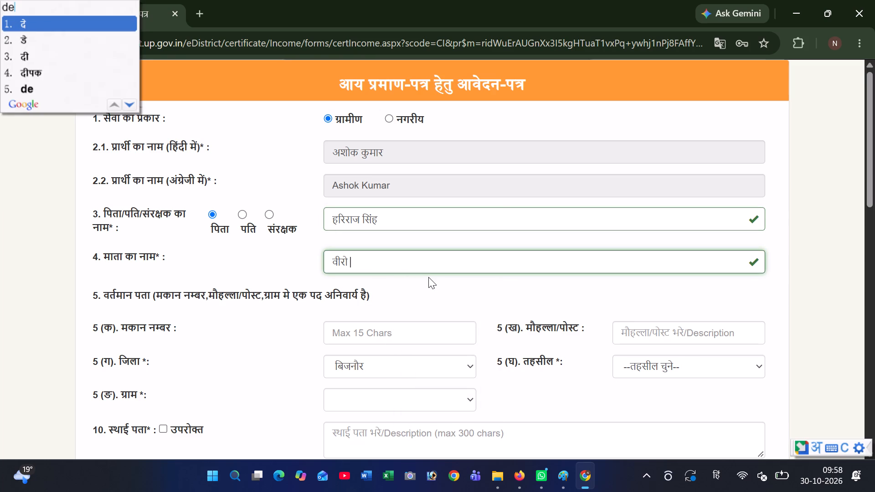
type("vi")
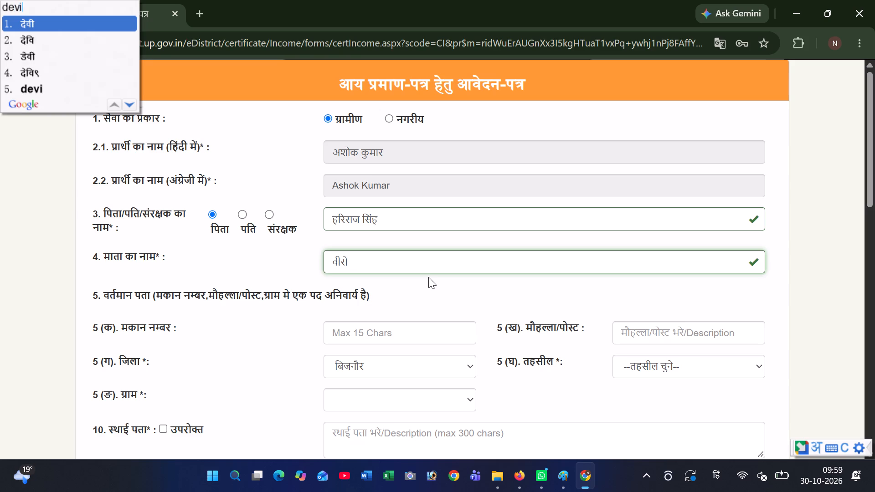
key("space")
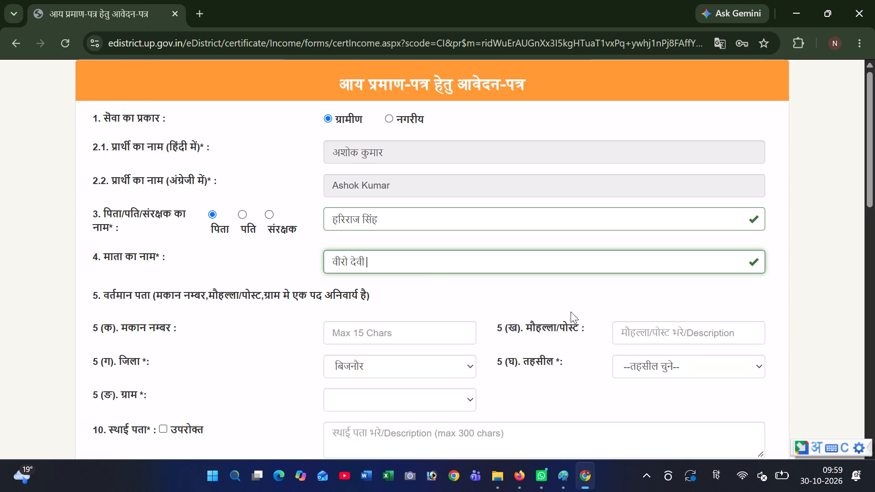
Set the tehsil (तहसील) of the current address to नगीना.
left_click(666, 330)
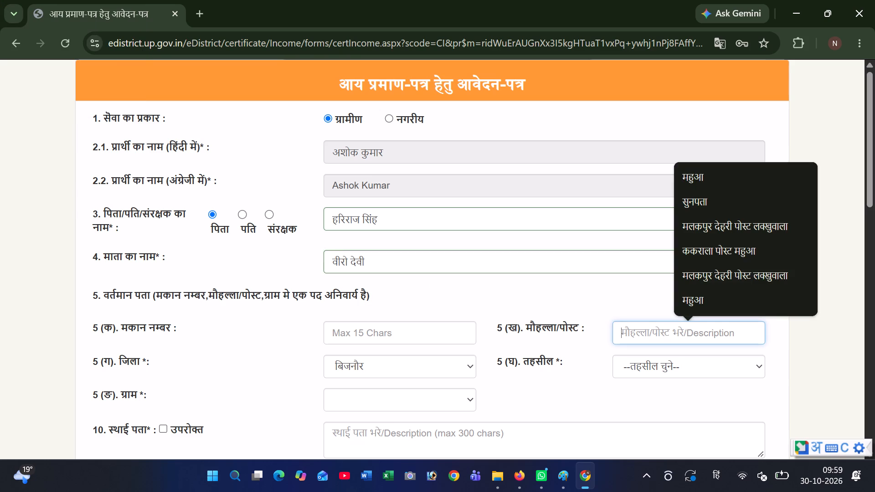
scroll(660, 333, "down", 1)
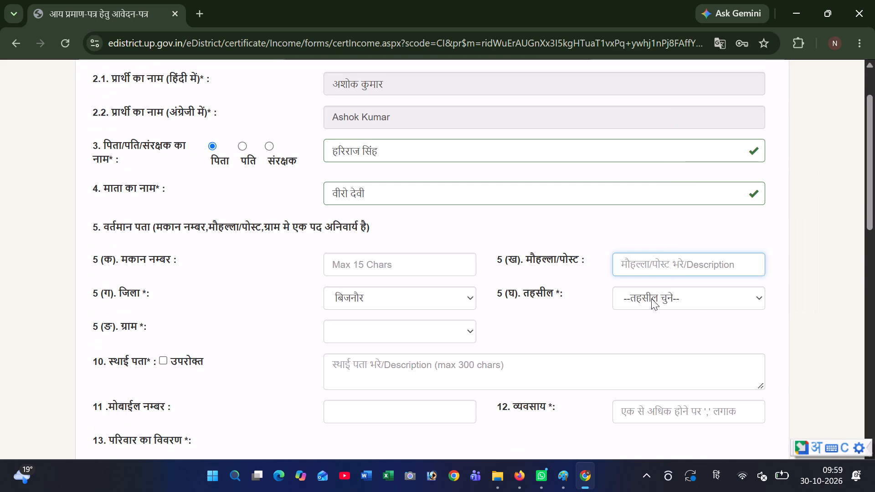
left_click(651, 300)
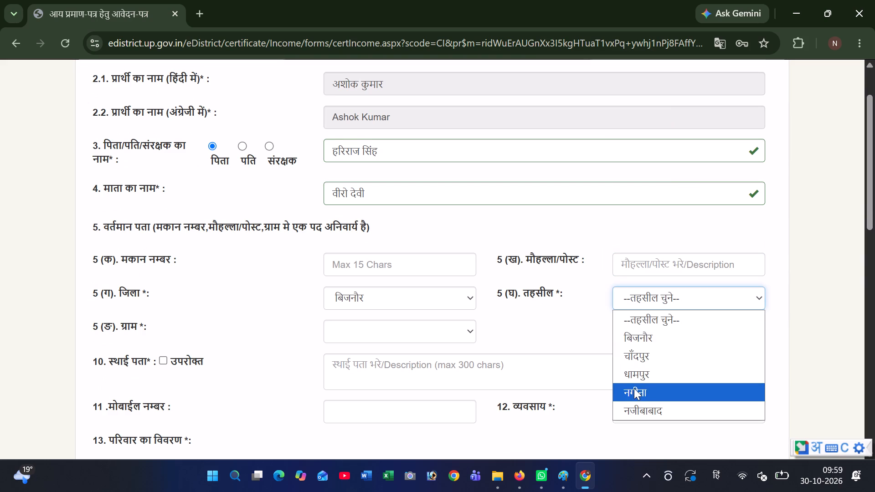
left_click(634, 388)
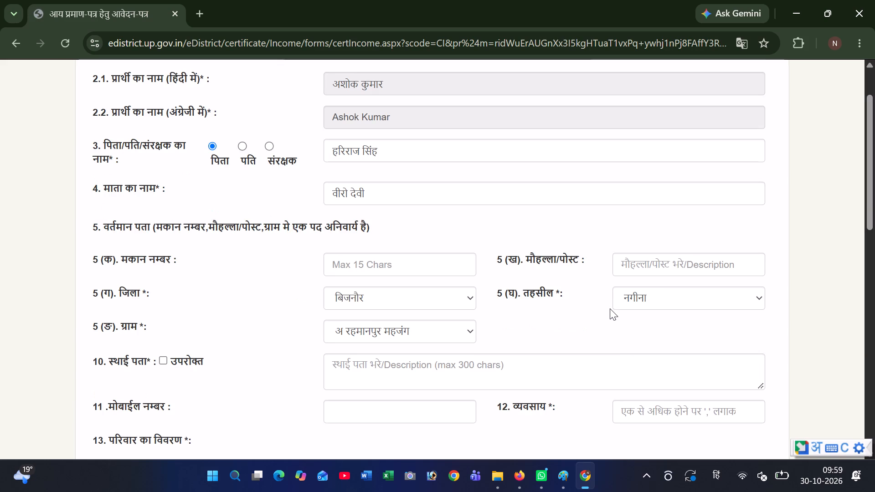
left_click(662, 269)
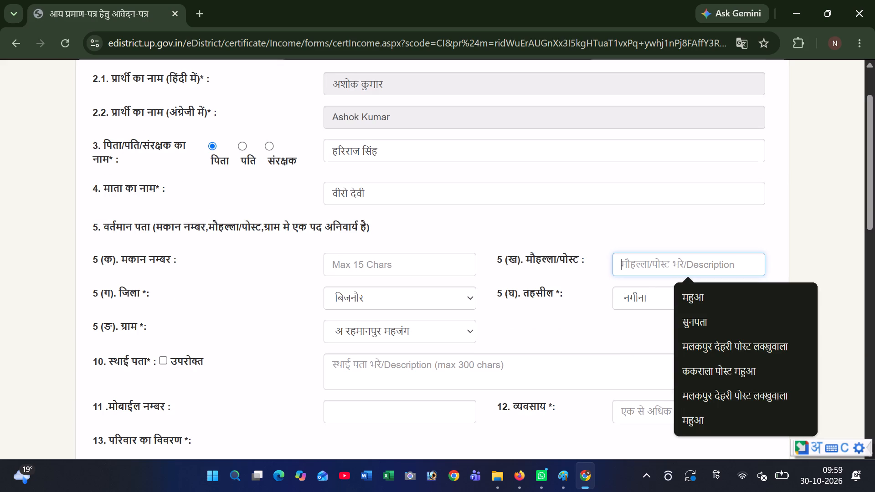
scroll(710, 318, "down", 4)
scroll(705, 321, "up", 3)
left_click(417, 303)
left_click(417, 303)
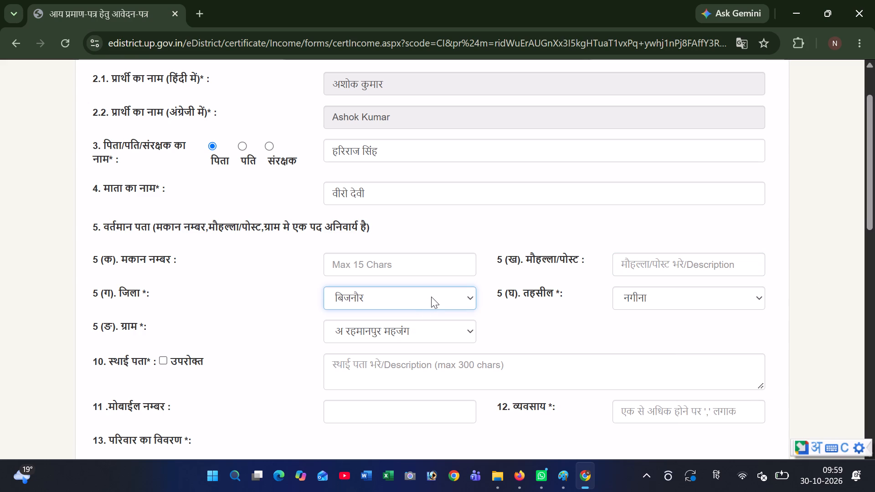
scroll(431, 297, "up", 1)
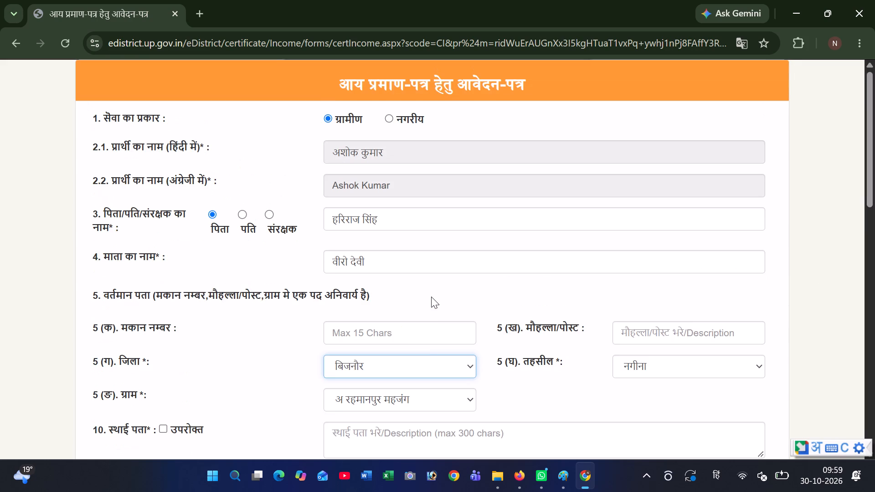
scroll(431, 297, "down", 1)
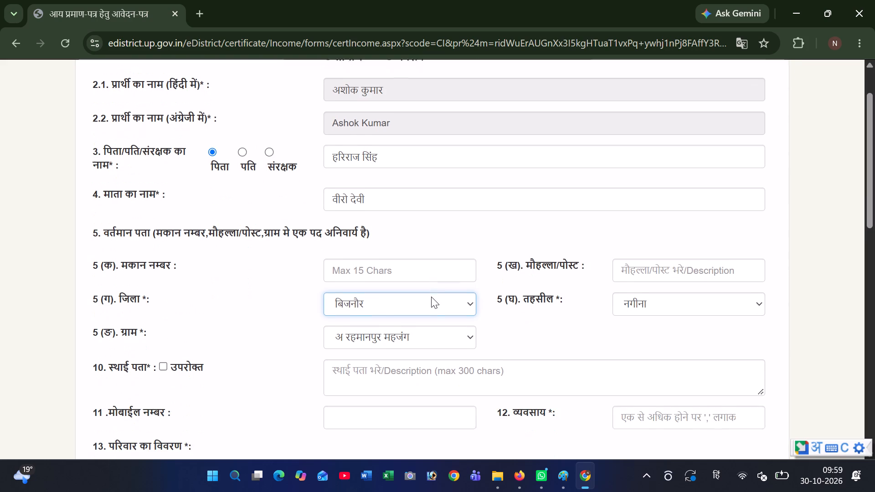
Look through the village (ग्राम) options in field 5 (ङ) for the applicant's village, from अ through the names beginning with ह.
left_click(416, 333)
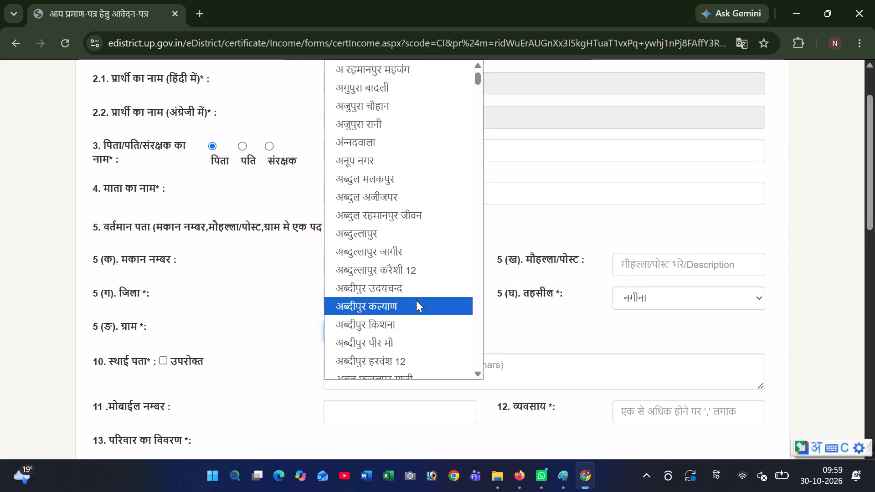
scroll(366, 119, "up", 5)
scroll(366, 119, "down", 4)
scroll(366, 124, "up", 1)
scroll(366, 124, "down", 5)
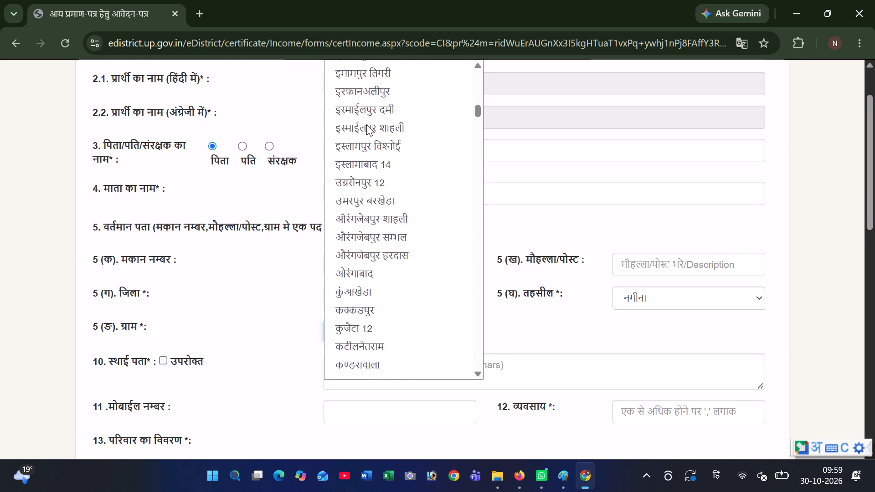
scroll(366, 124, "down", 6)
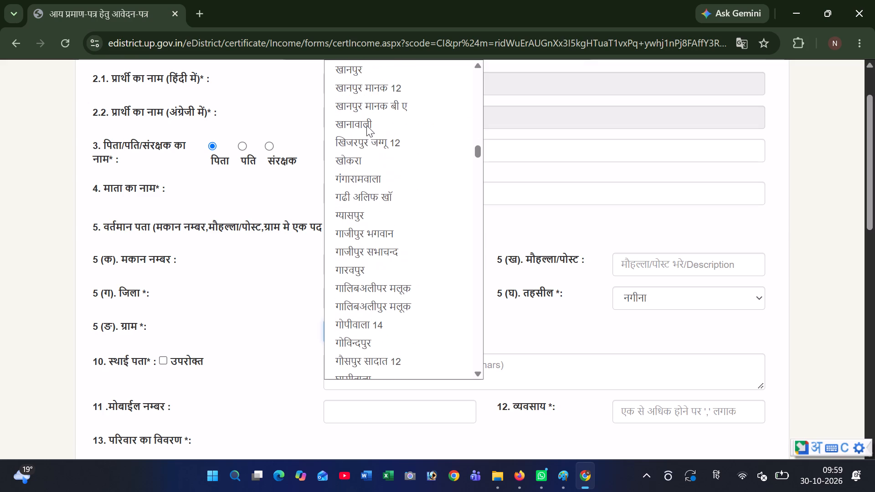
scroll(366, 125, "down", 7)
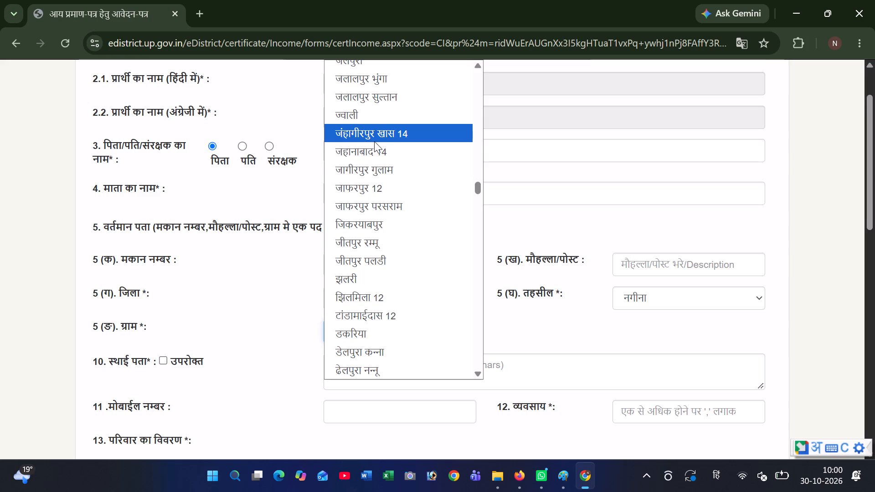
scroll(376, 149, "down", 1)
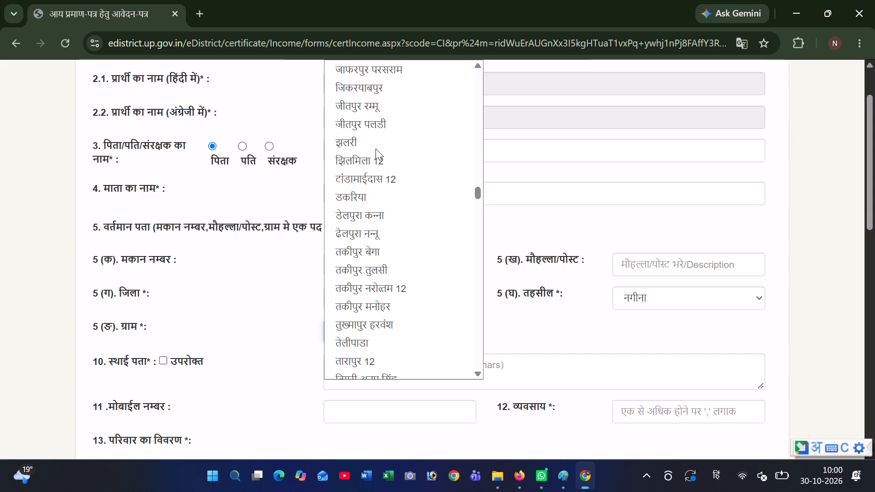
scroll(376, 149, "down", 4)
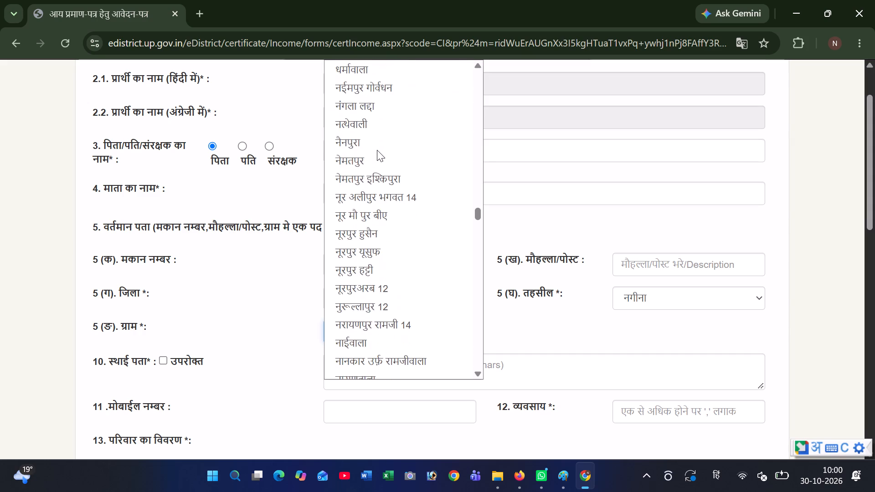
scroll(377, 149, "down", 7)
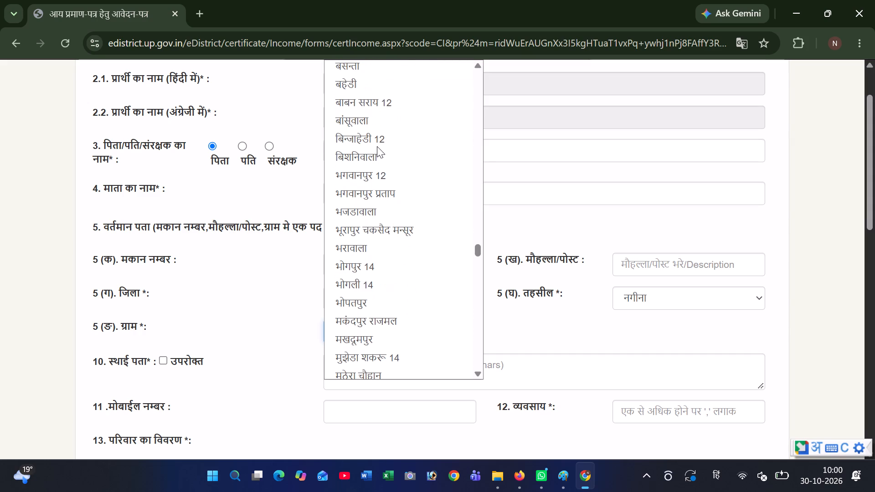
scroll(377, 146, "down", 2)
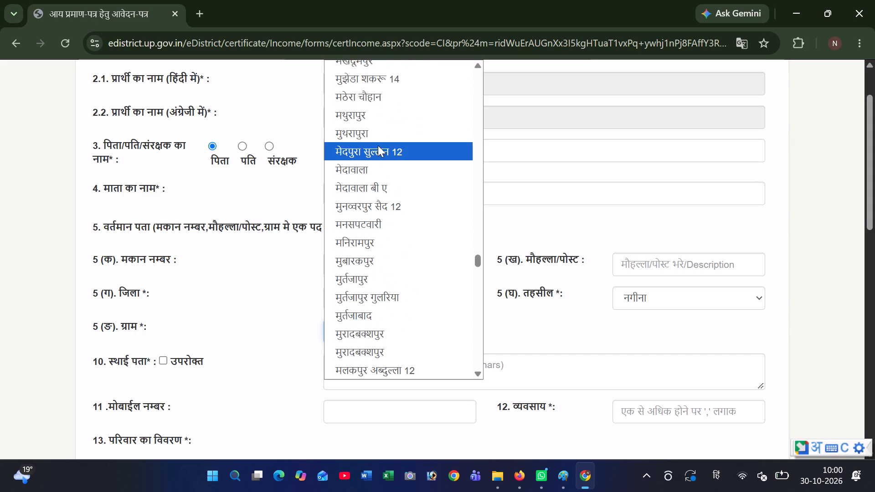
scroll(378, 145, "down", 5)
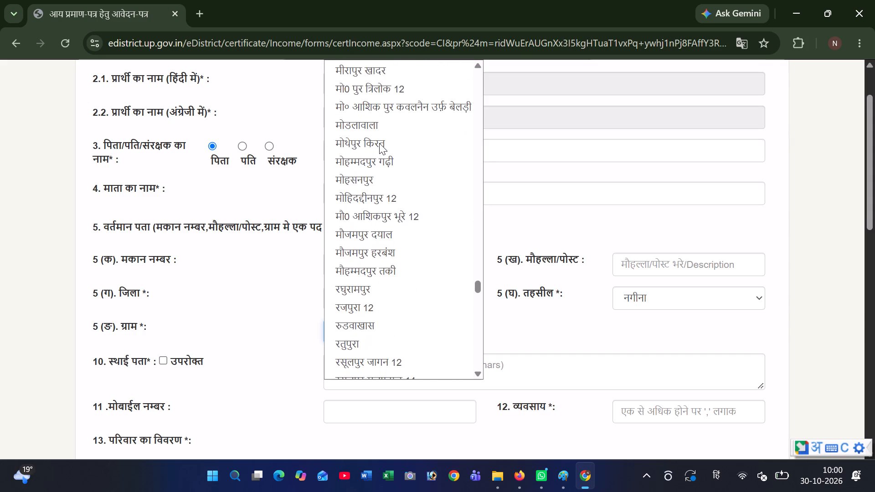
scroll(379, 143, "down", 8)
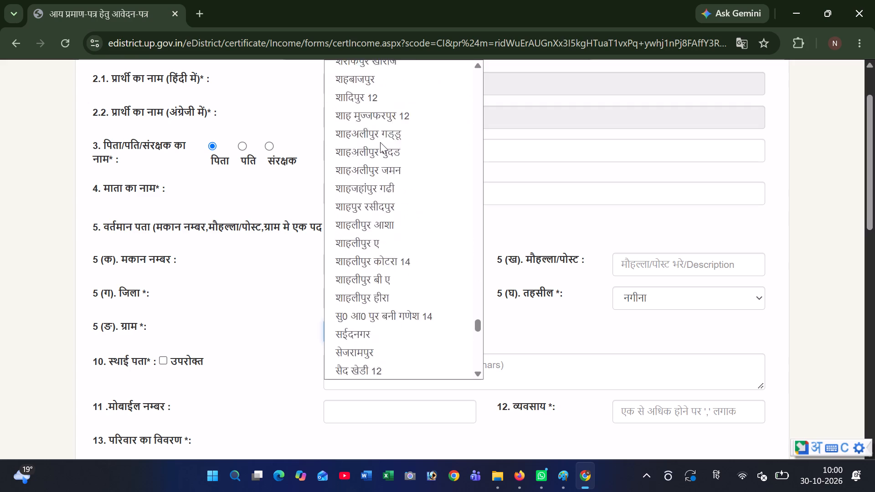
scroll(380, 142, "down", 4)
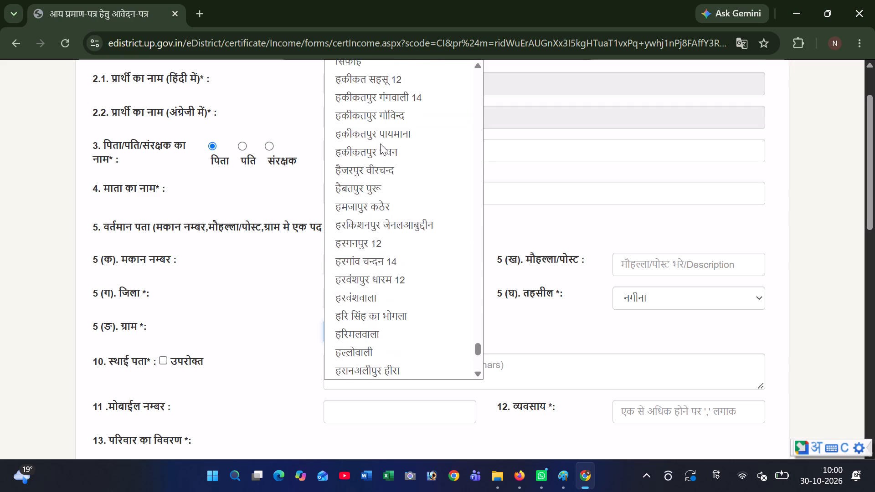
scroll(380, 143, "down", 1)
scroll(380, 143, "up", 1)
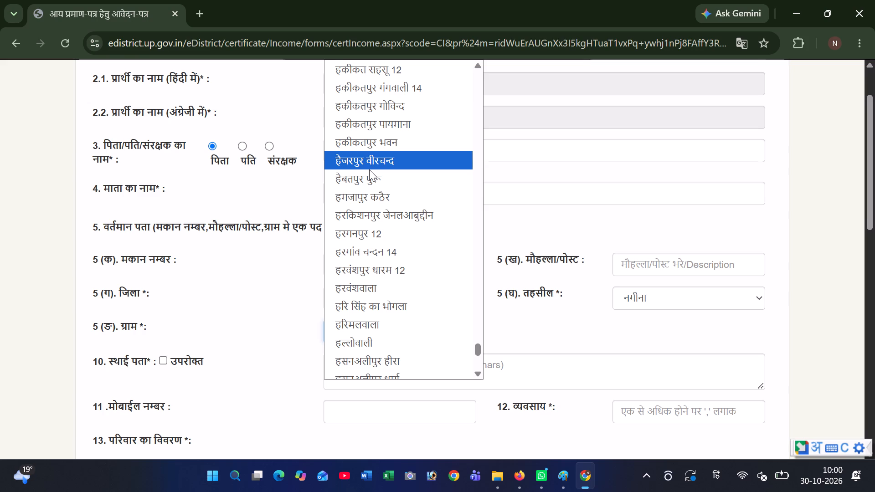
scroll(369, 171, "down", 1)
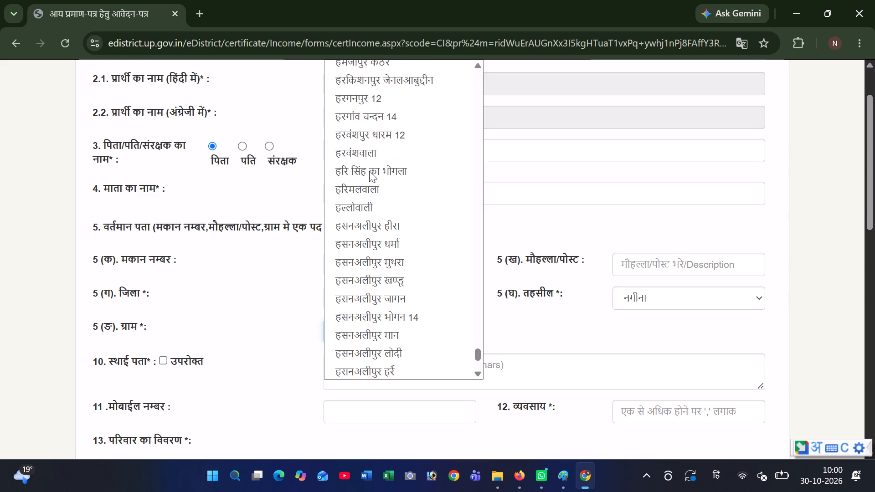
scroll(369, 171, "down", 5)
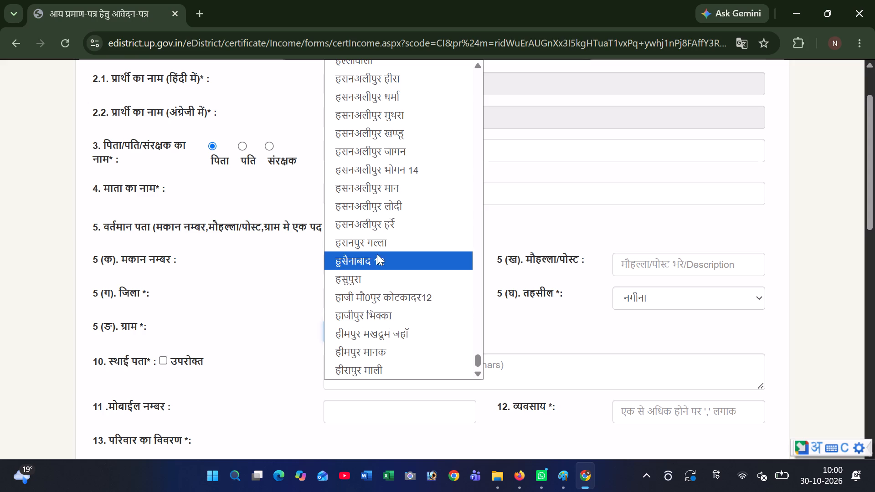
Recheck the village (ग्राम) options in reverse, from the names beginning with ह back to the start of the list.
scroll(377, 235, "up", 1)
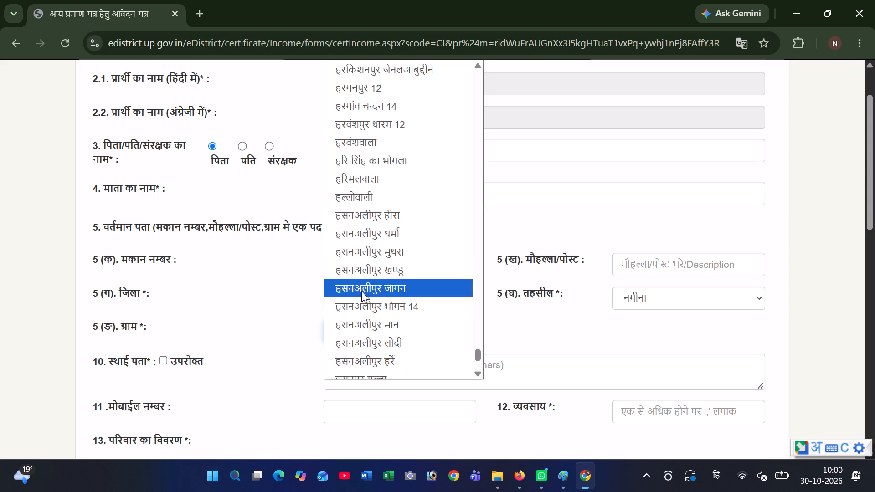
scroll(366, 285, "up", 1)
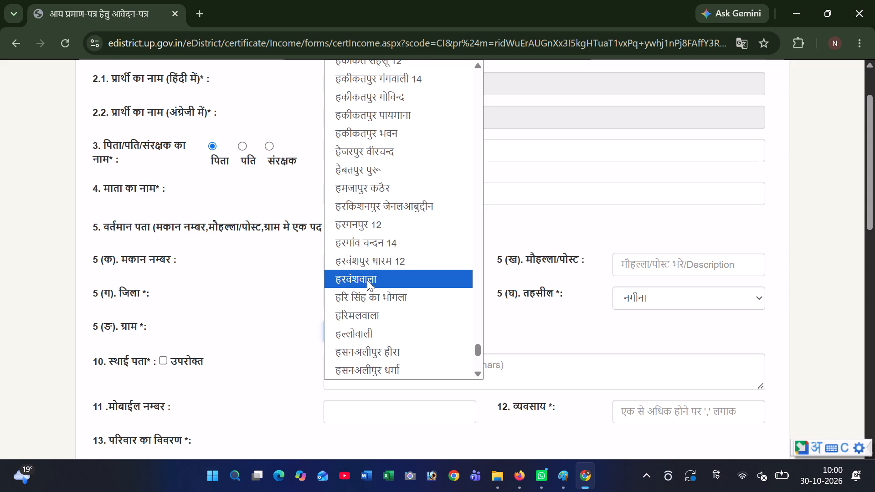
scroll(367, 264, "up", 1)
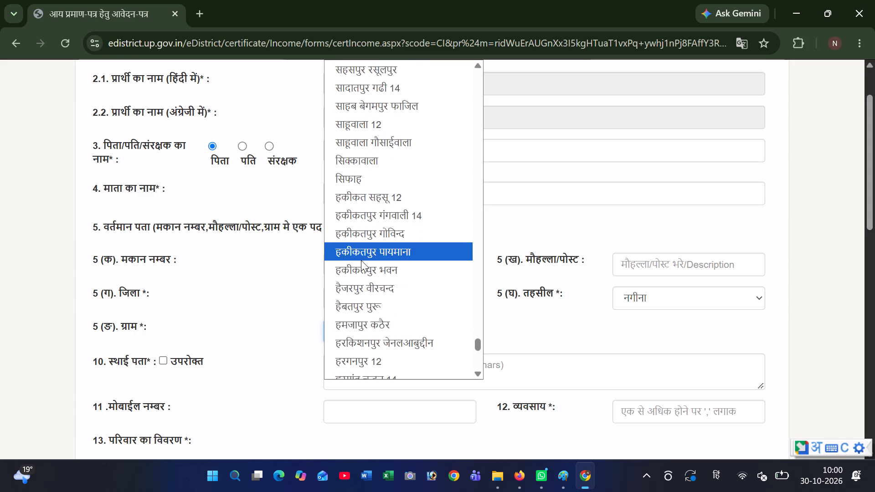
scroll(368, 287, "up", 1)
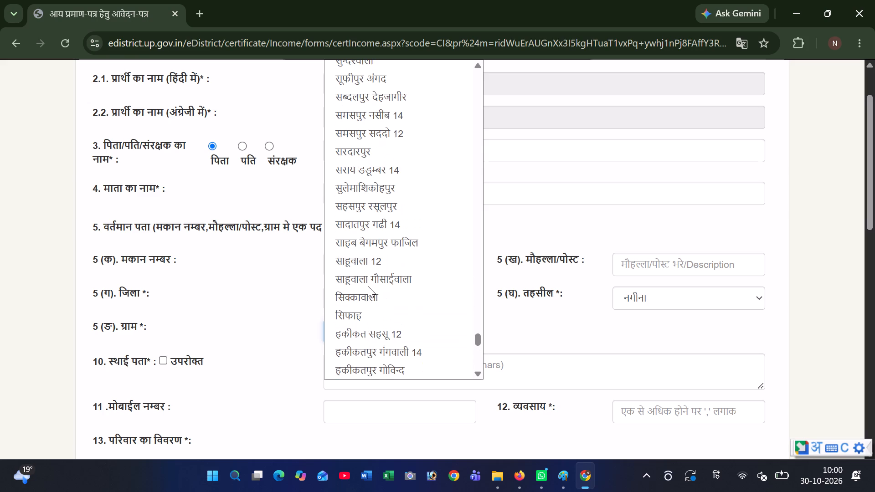
scroll(367, 274, "up", 1)
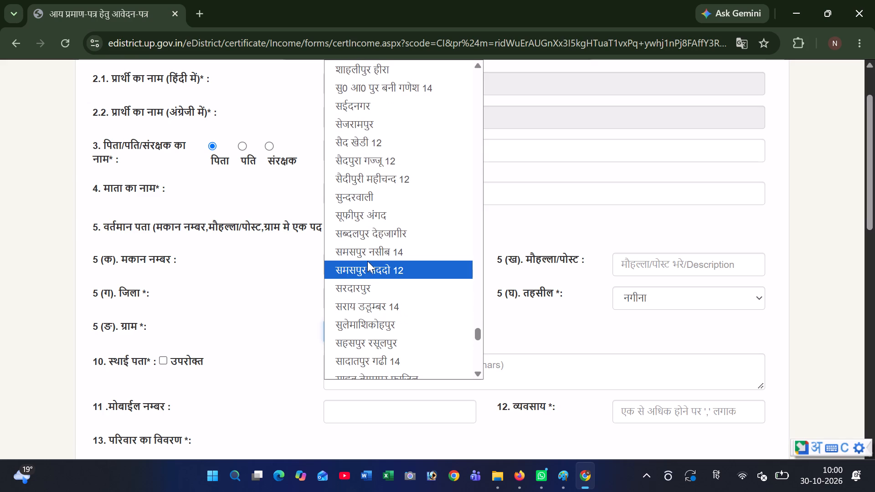
scroll(367, 261, "up", 1)
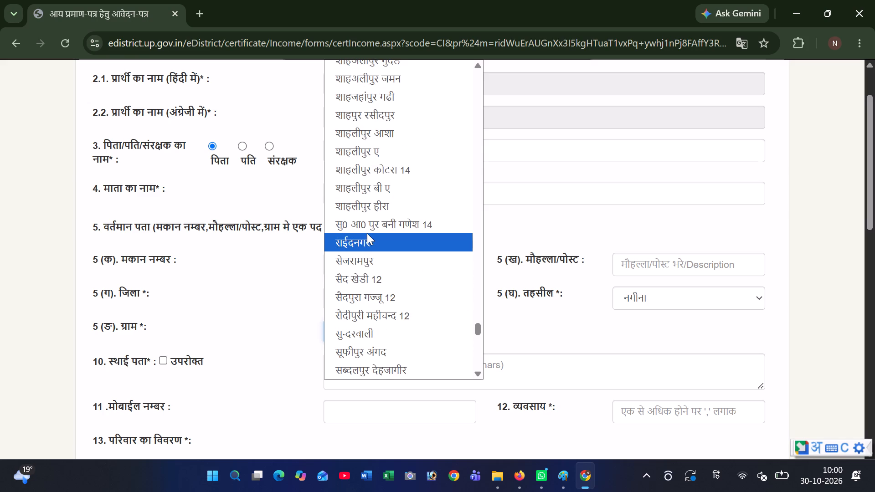
scroll(367, 233, "up", 1)
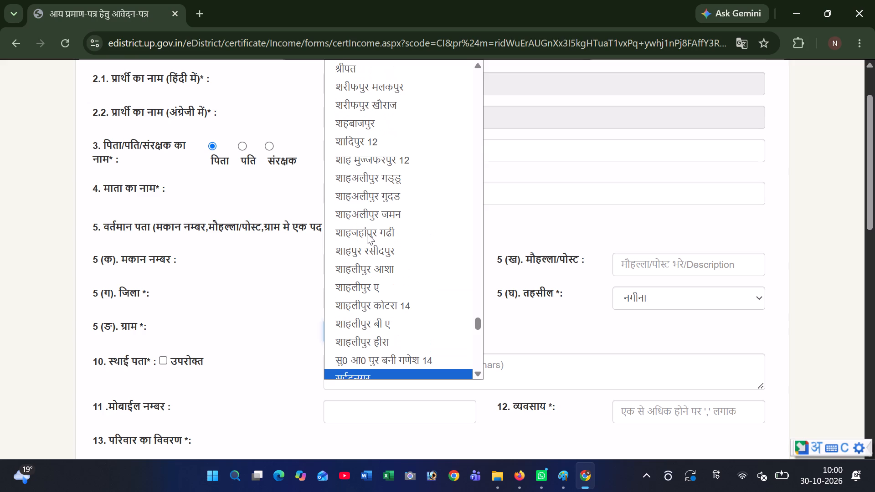
scroll(367, 233, "up", 2)
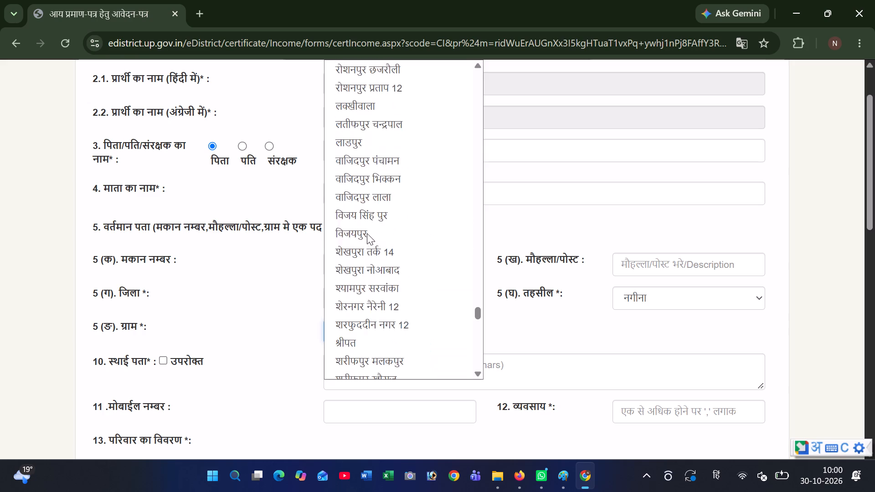
scroll(367, 232, "up", 20)
scroll(367, 232, "up", 18)
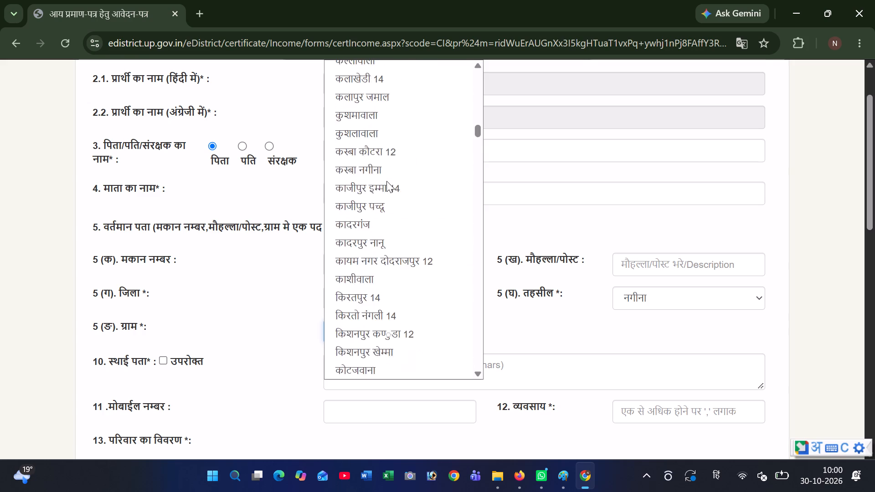
scroll(386, 181, "up", 20)
scroll(386, 181, "up", 5)
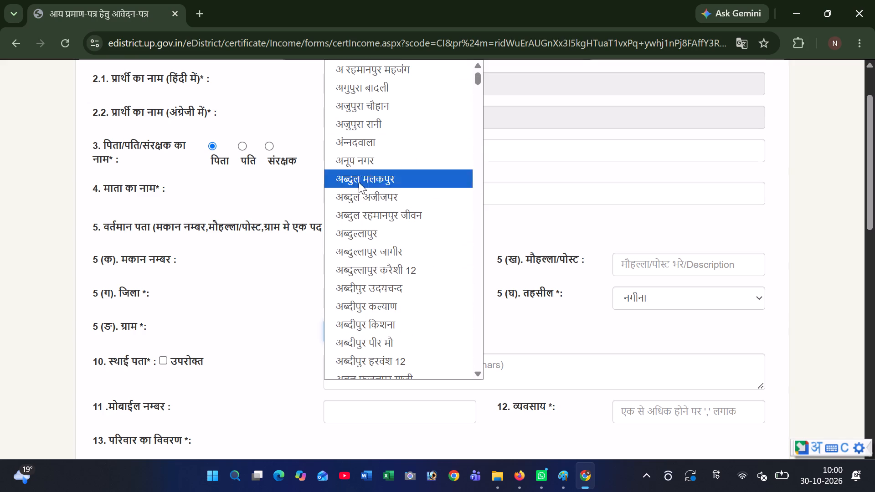
Look through the village (ग्राम) options in field 5 (ङ) again, from the names beginning with अ through those beginning with म.
scroll(368, 345, "down", 1)
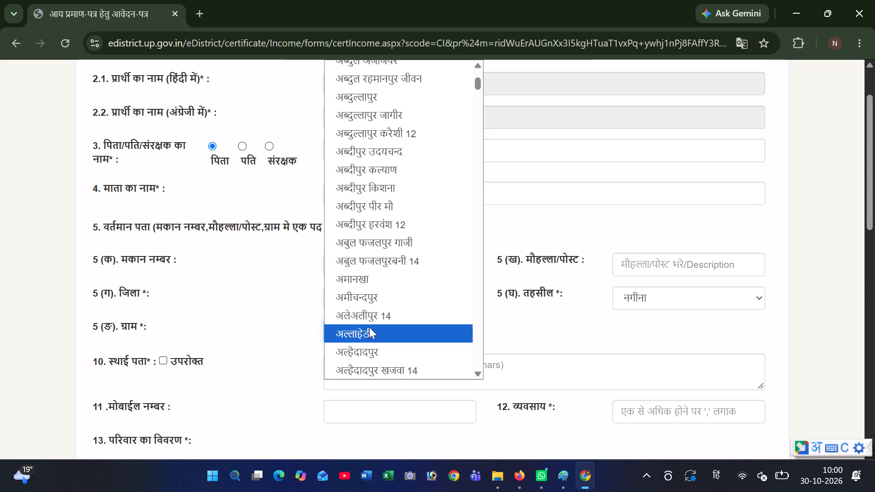
scroll(374, 343, "down", 1)
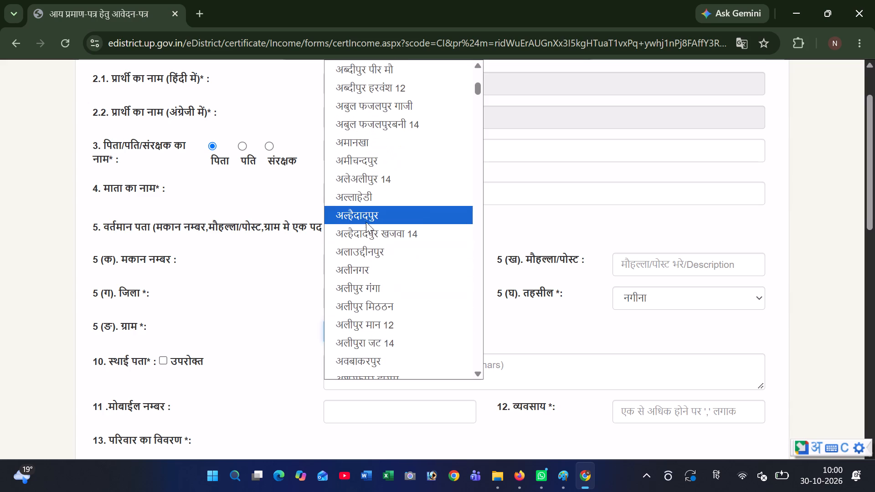
scroll(377, 343, "down", 2)
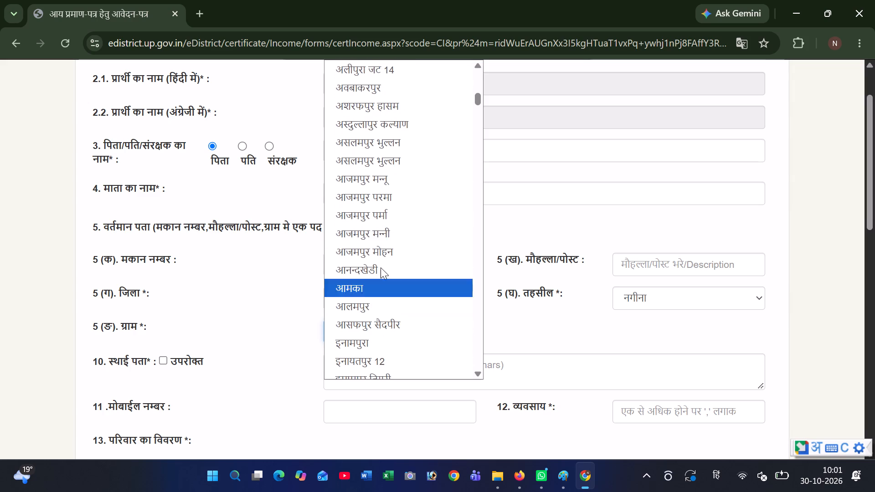
scroll(371, 315, "down", 1)
scroll(368, 269, "down", 1)
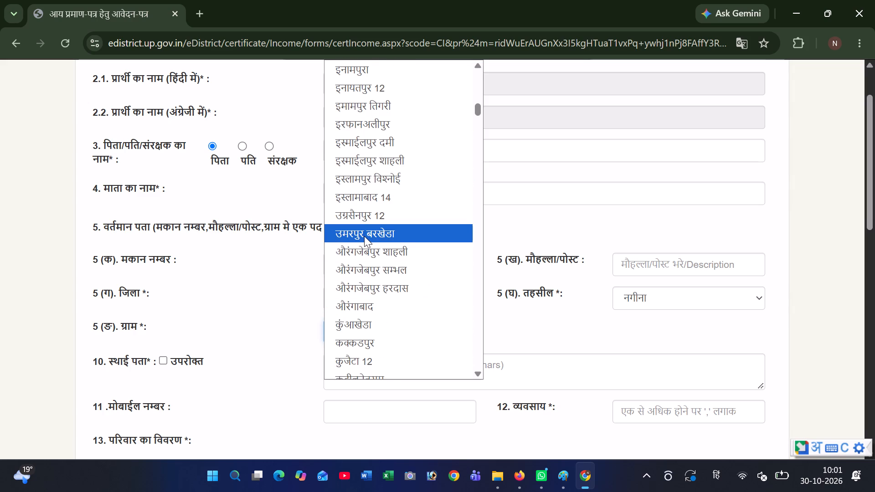
scroll(381, 239, "down", 1)
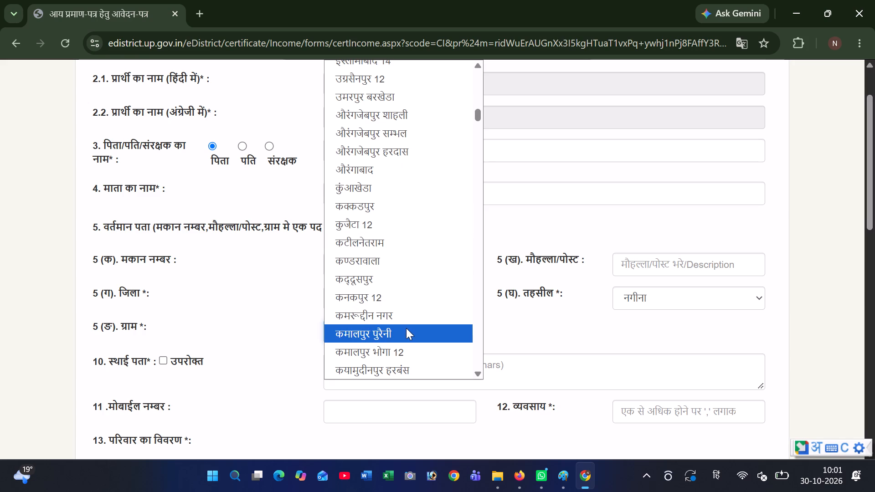
scroll(385, 283, "down", 1)
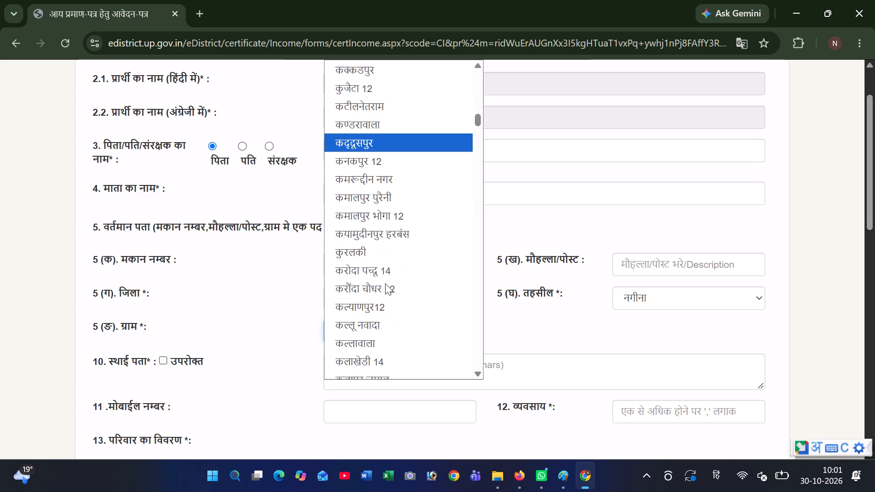
scroll(390, 238, "down", 1)
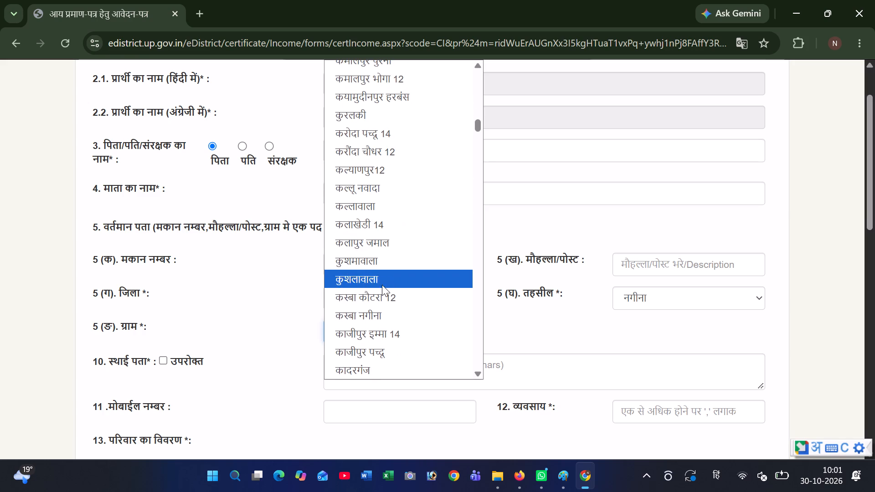
scroll(344, 230, "down", 1)
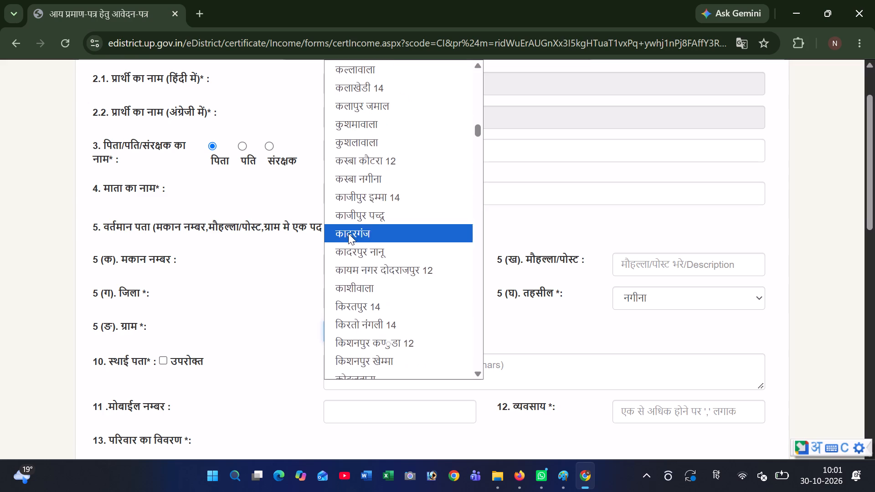
scroll(350, 233, "down", 2)
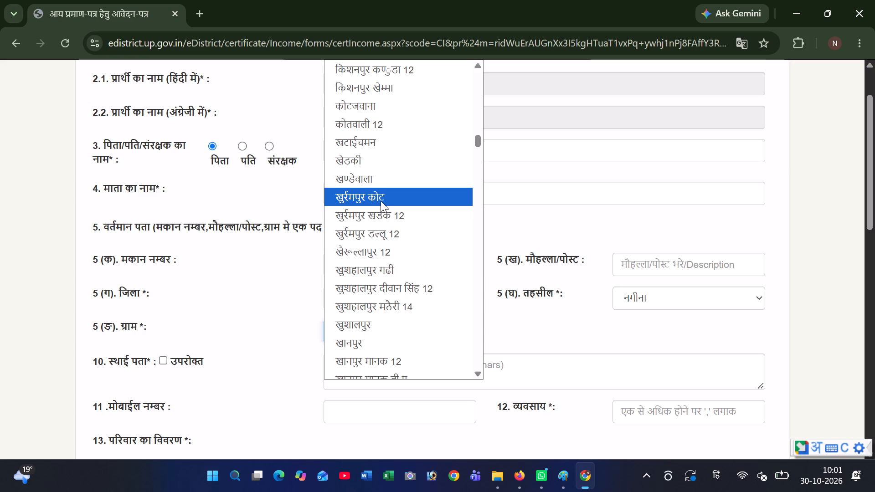
scroll(381, 217, "down", 1)
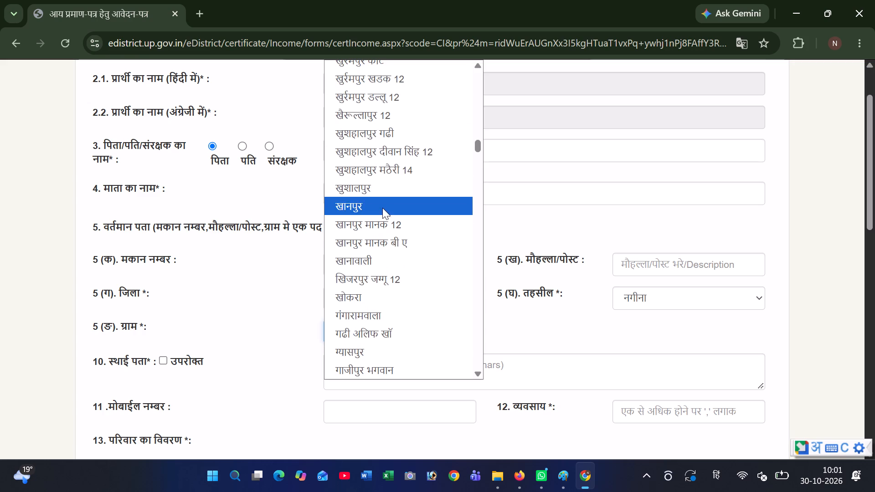
scroll(381, 178, "up", 1)
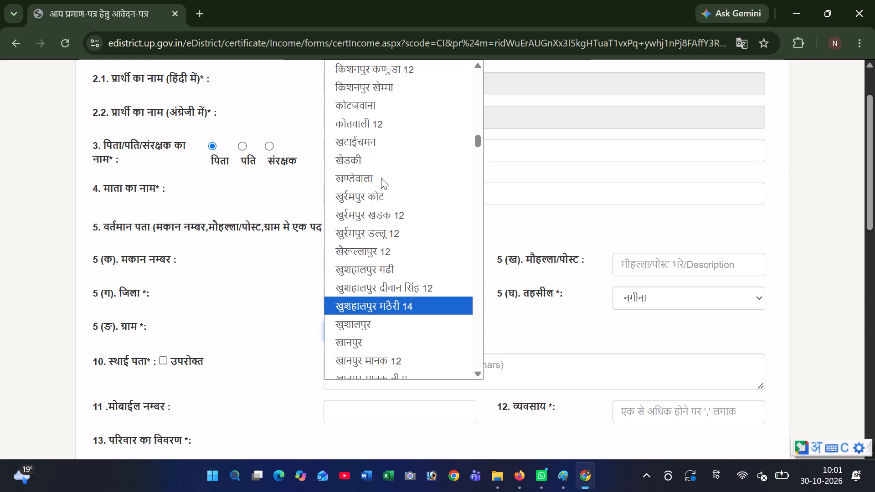
scroll(381, 178, "down", 4)
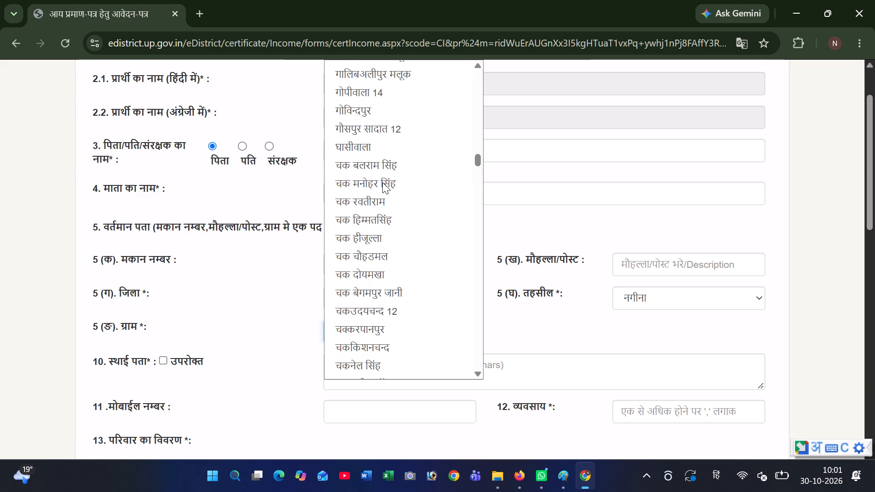
scroll(390, 205, "down", 2)
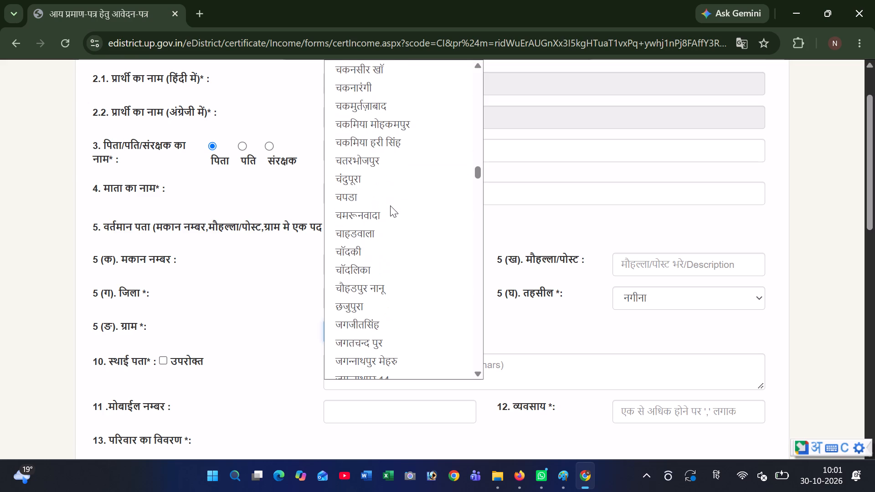
scroll(390, 205, "down", 2)
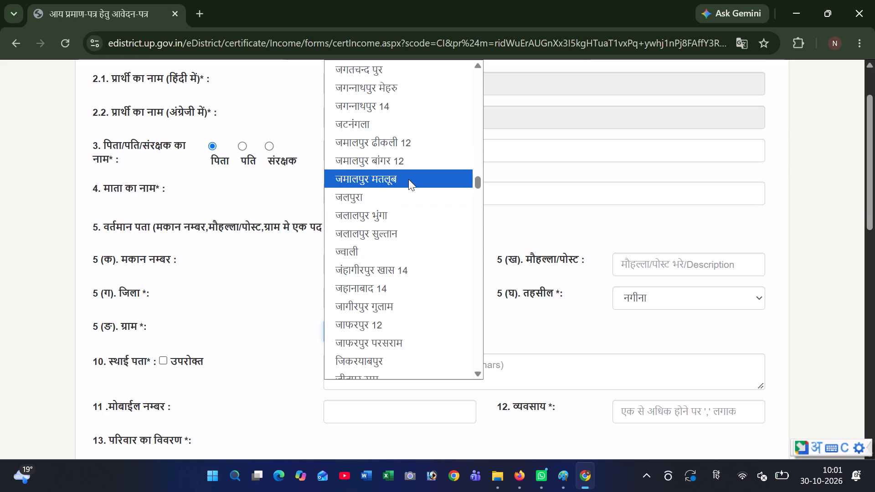
scroll(409, 148, "up", 1)
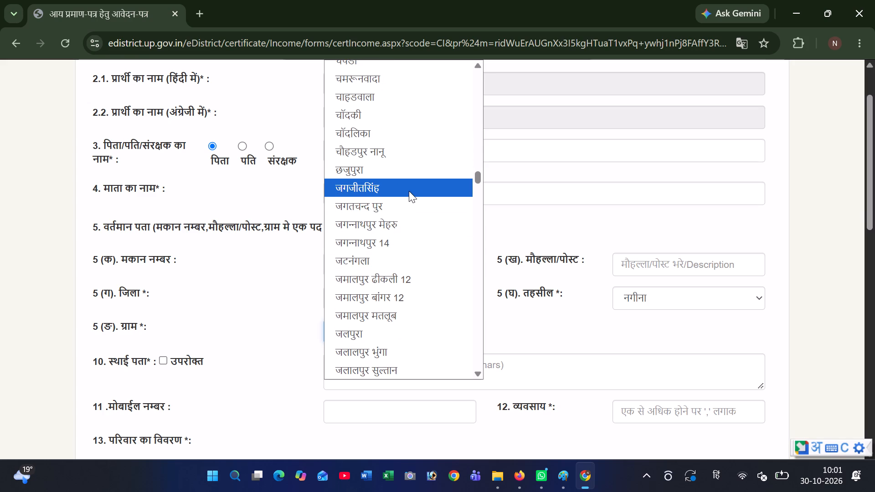
scroll(409, 191, "up", 1)
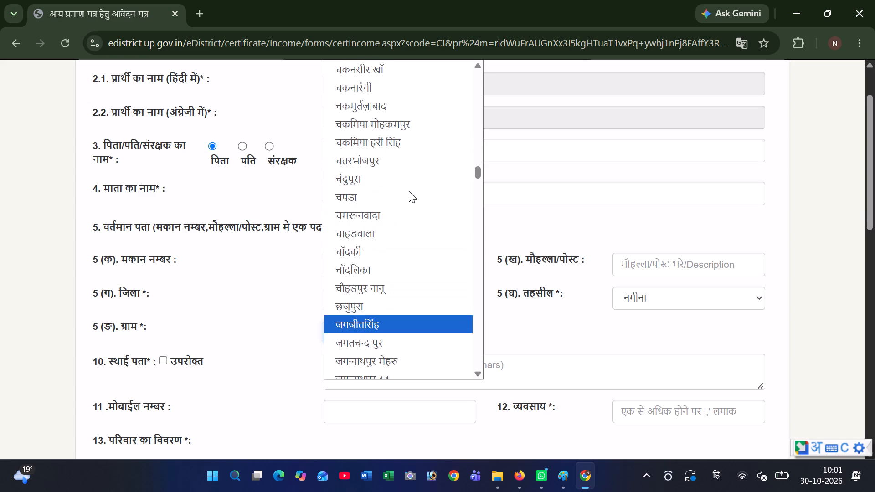
scroll(409, 191, "down", 4)
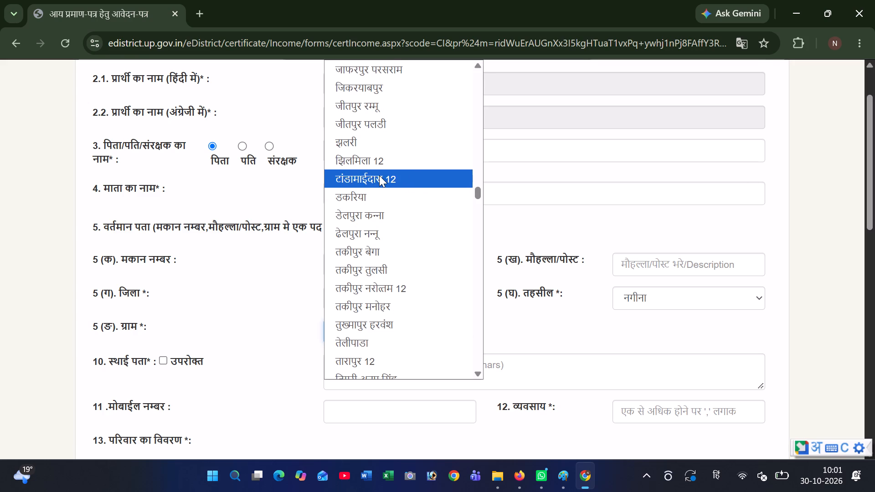
scroll(379, 175, "down", 6)
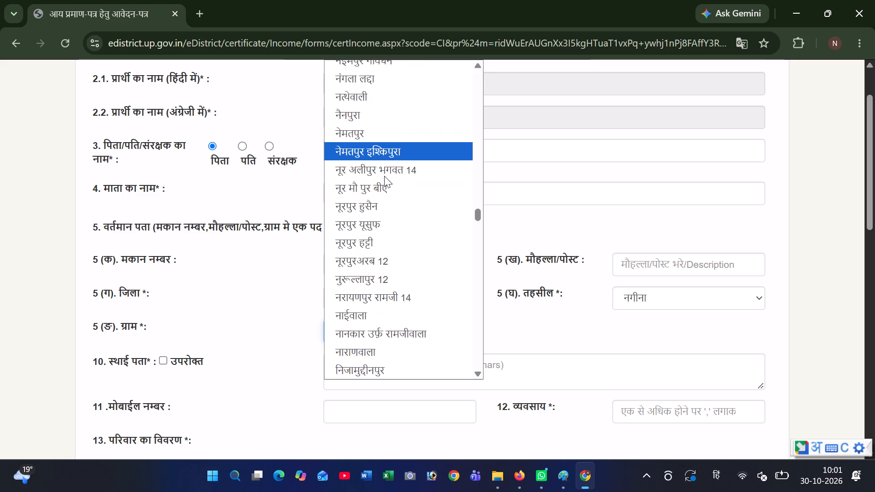
scroll(384, 176, "down", 10)
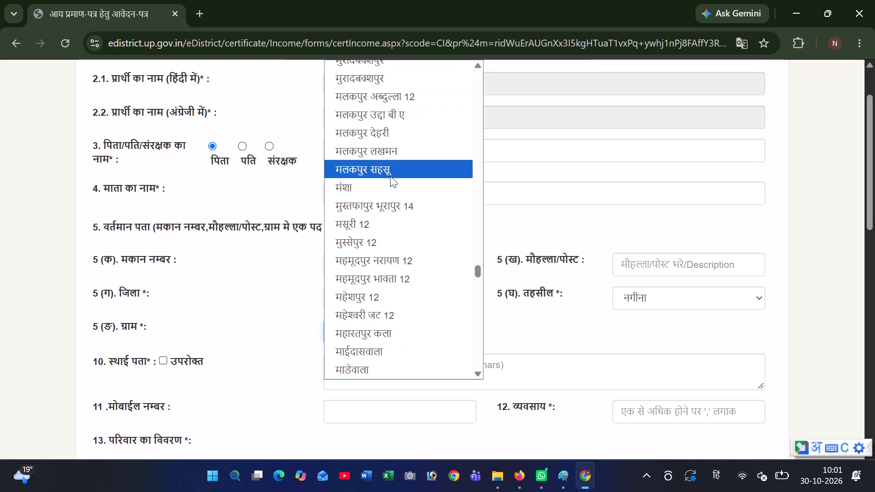
scroll(390, 176, "down", 3)
Recheck the village (ग्राम) options in reverse, from the names beginning with म back to the start of the list.
scroll(390, 176, "up", 12)
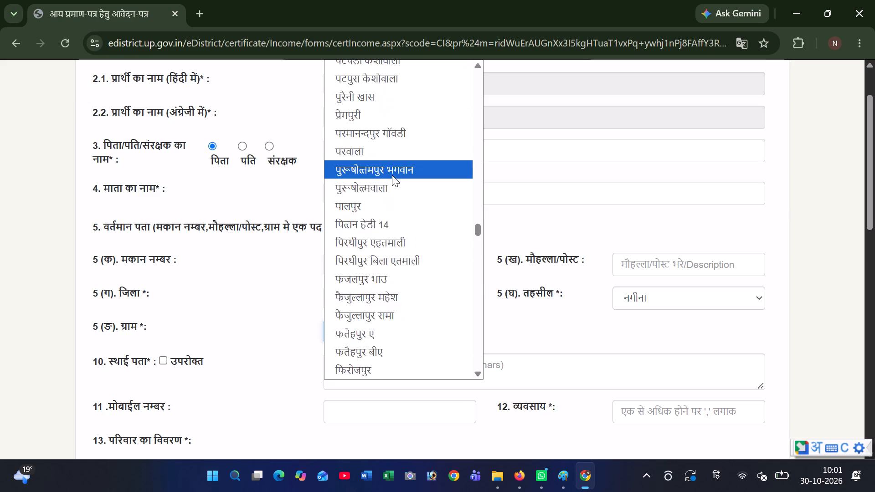
scroll(392, 175, "up", 11)
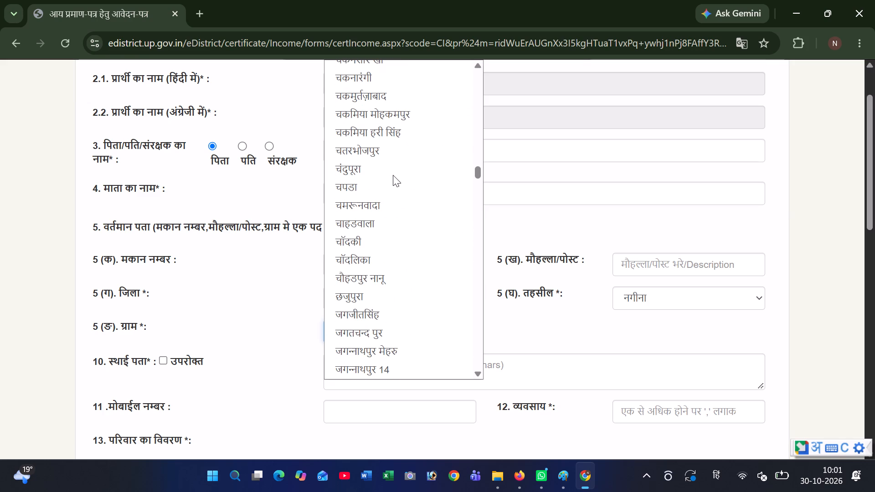
scroll(393, 175, "up", 4)
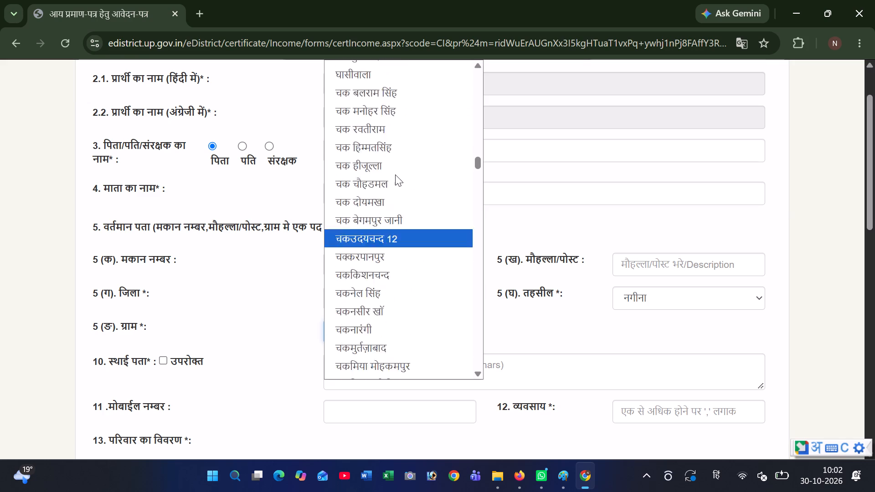
scroll(395, 174, "up", 3)
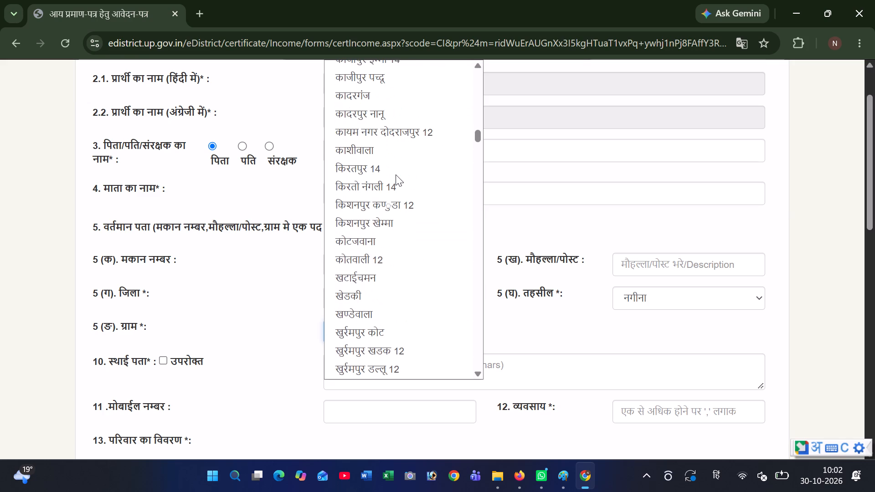
scroll(397, 174, "up", 12)
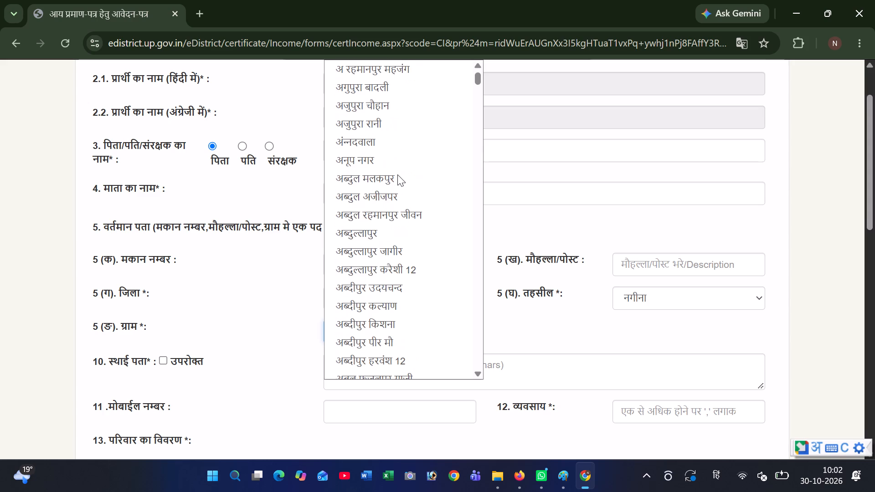
scroll(397, 174, "up", 5)
Scan the village (ग्राम) options from अ through the names beginning with च and back to those beginning with इ.
scroll(378, 122, "down", 3)
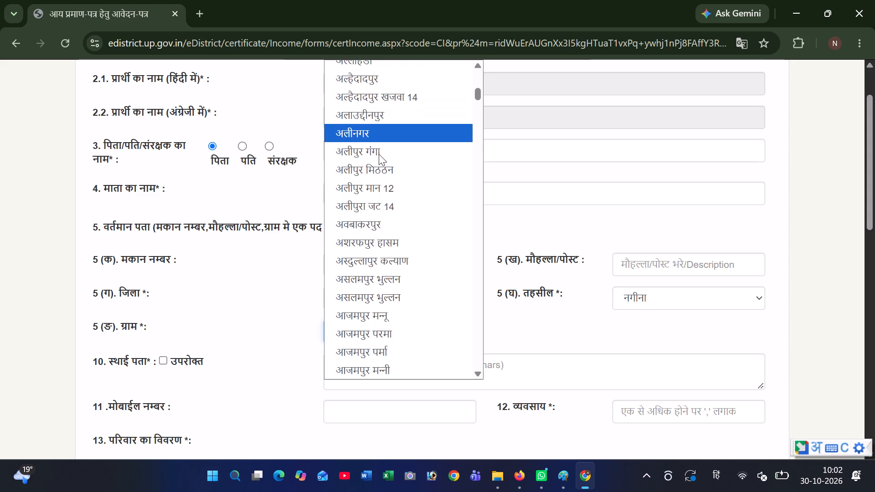
scroll(379, 155, "down", 10)
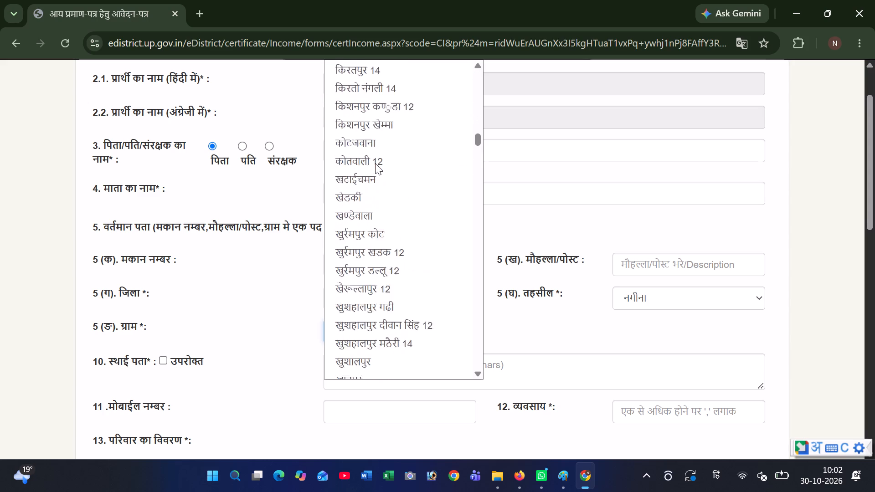
scroll(375, 163, "down", 5)
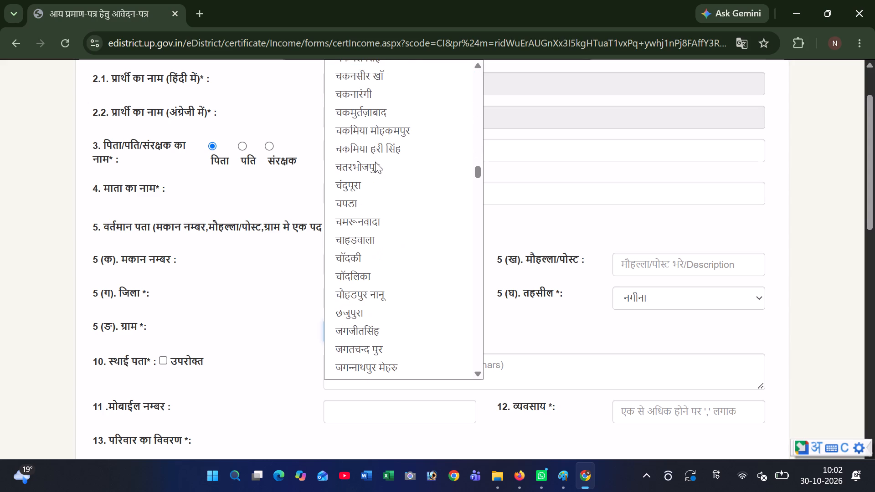
scroll(375, 160, "up", 12)
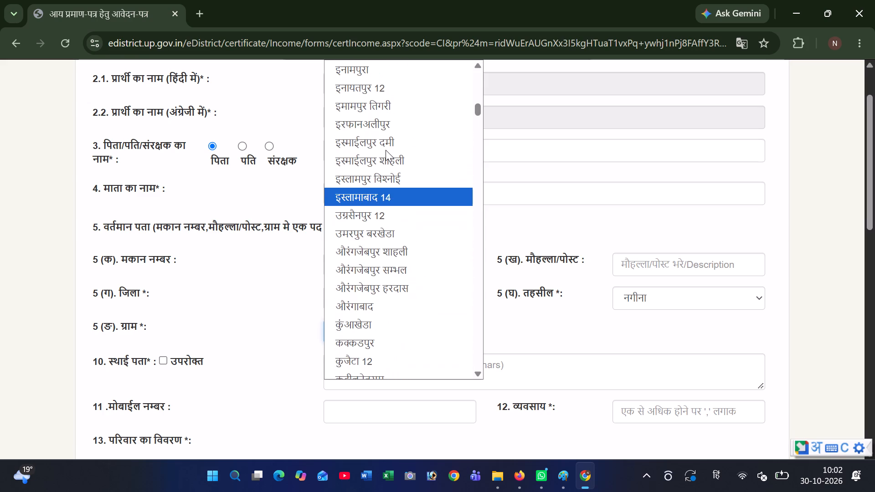
Search the village (ग्राम) options for हैजरपुर using Hindi transliteration and examine the names beginning with ह.
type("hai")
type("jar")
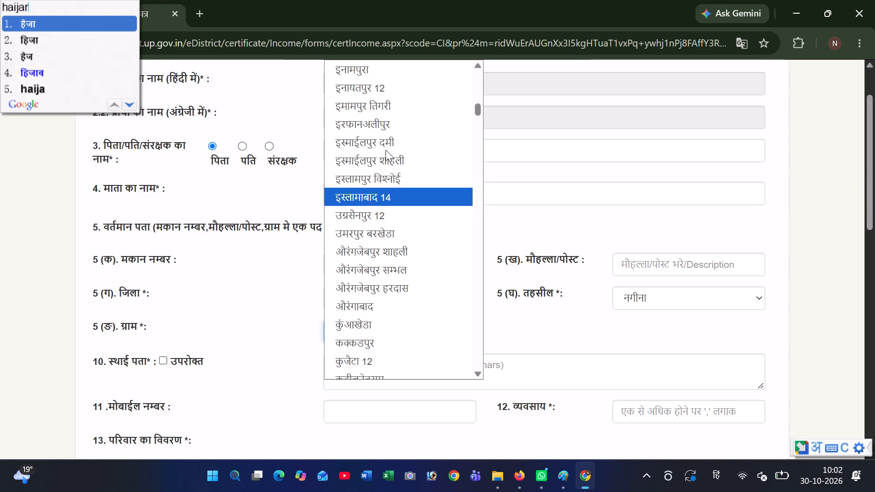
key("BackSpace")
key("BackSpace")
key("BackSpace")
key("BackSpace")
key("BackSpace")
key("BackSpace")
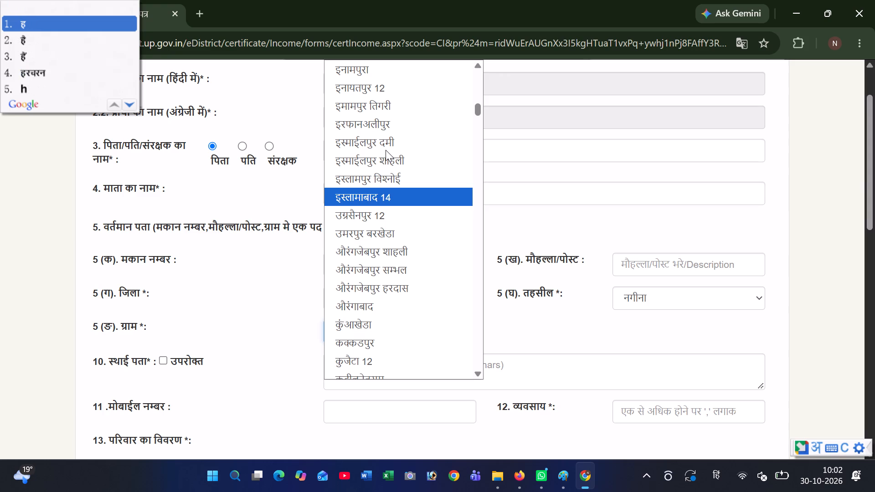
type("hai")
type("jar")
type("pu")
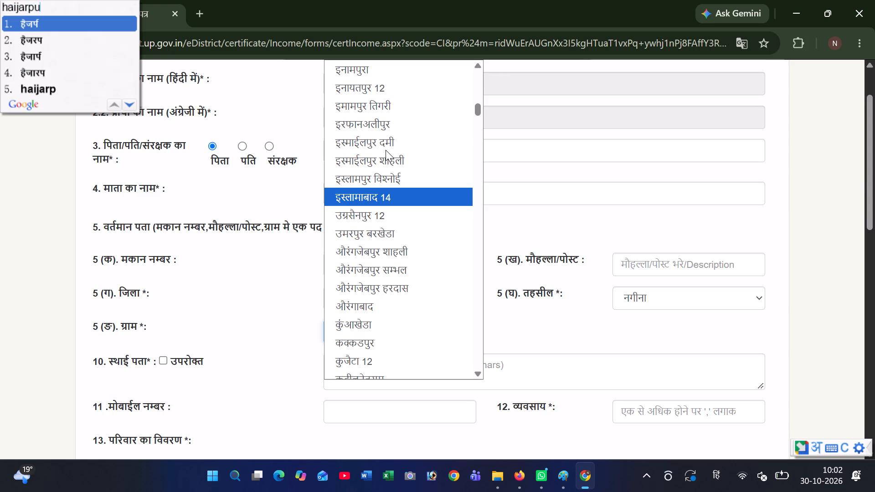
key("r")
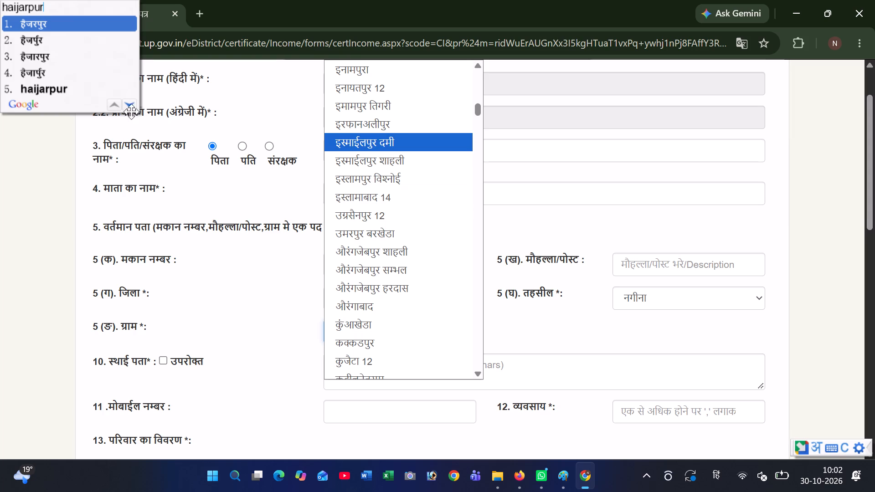
left_click(62, 23)
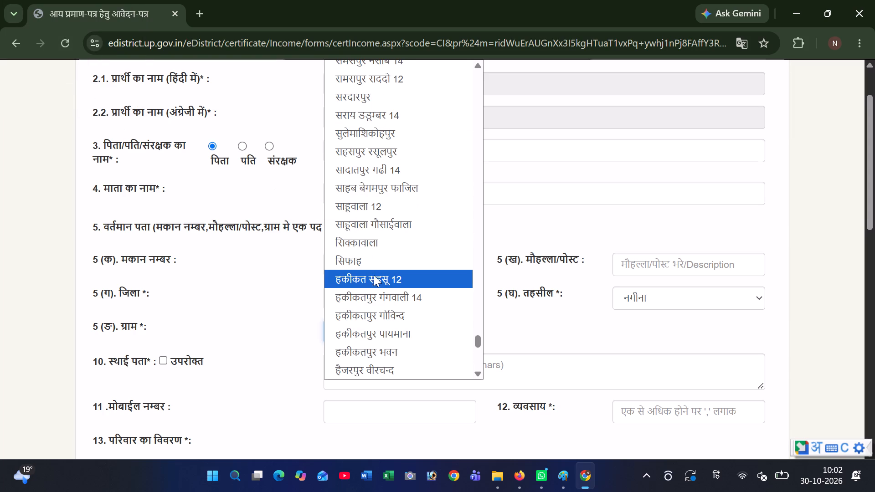
scroll(374, 282, "down", 2)
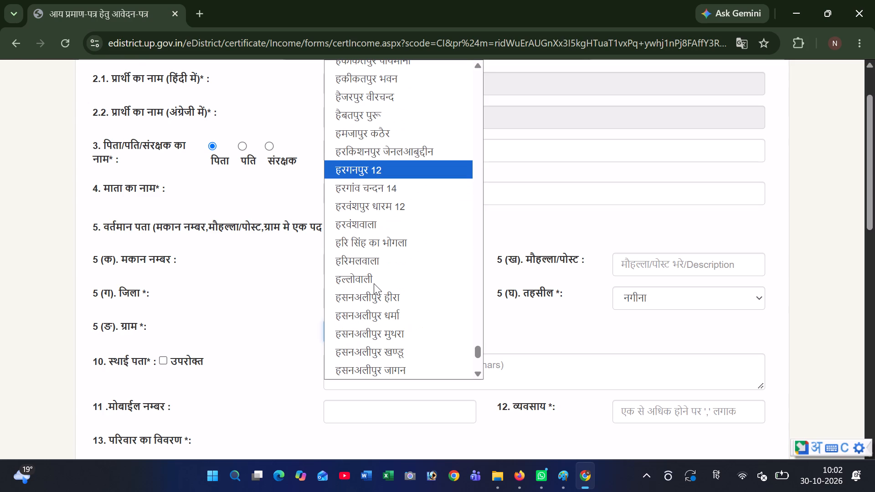
Find the village (ग्राम) in field 5 (ङ) by entering जहांगीर in Hindi transliteration, and select जंहागीरपुर खास 14.
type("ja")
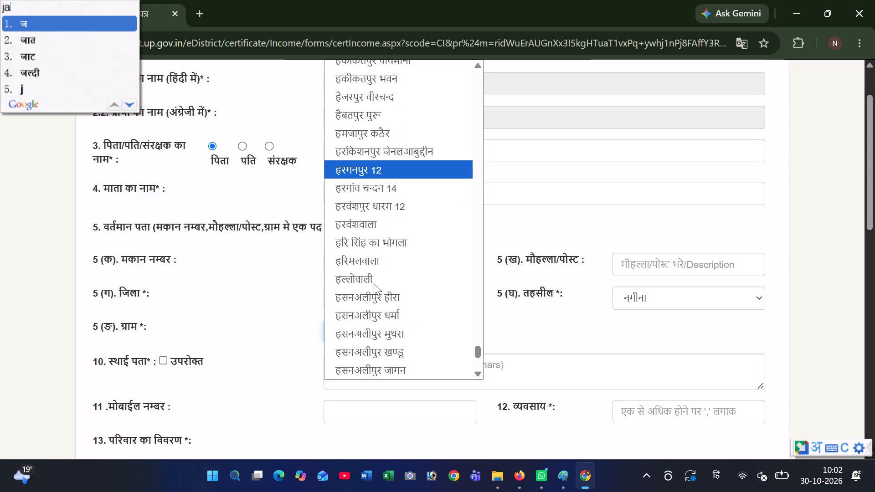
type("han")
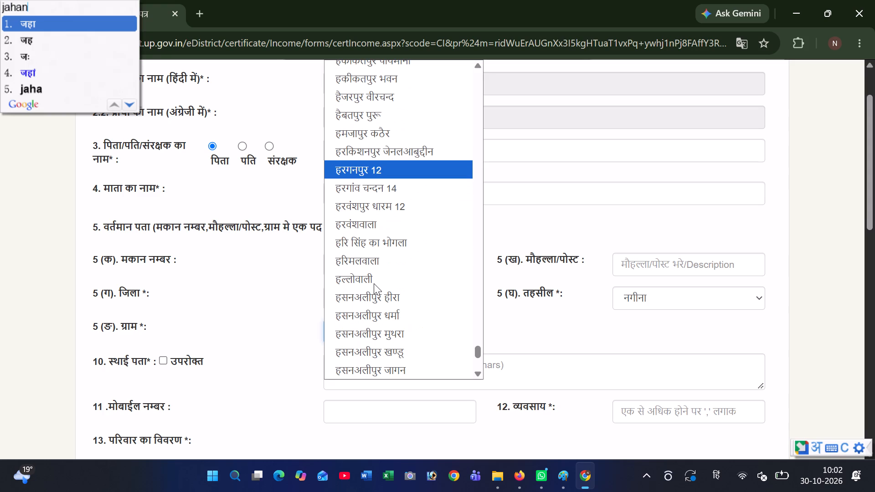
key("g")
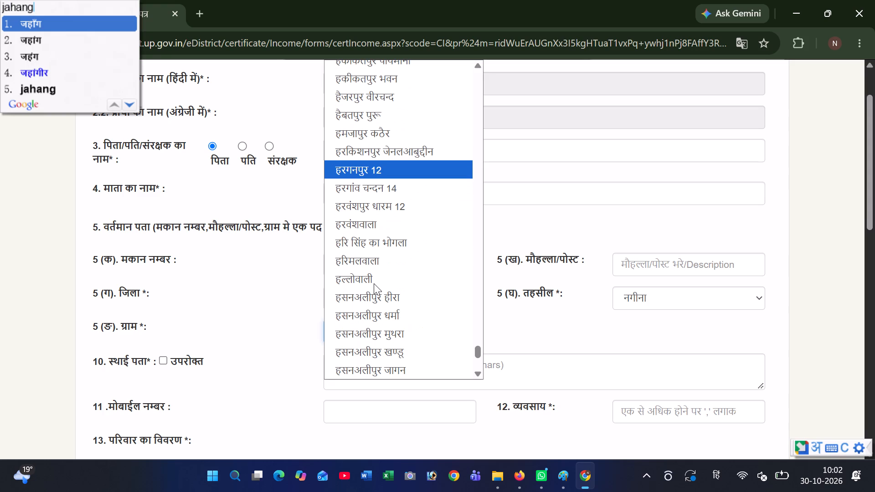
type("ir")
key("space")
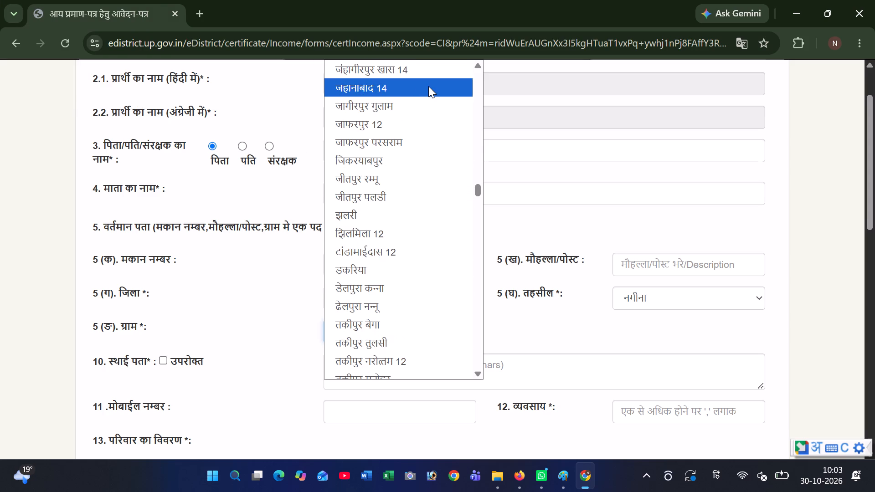
left_click(427, 71)
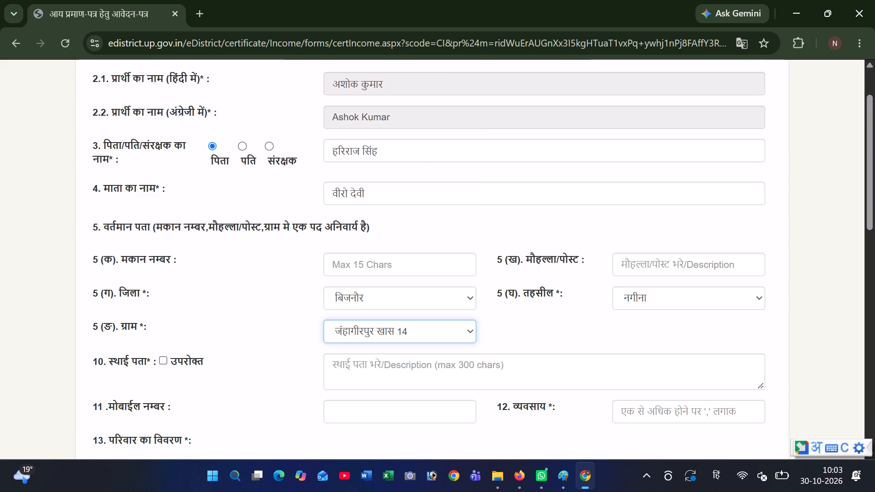
Enter हैजरपुर as the locality/post (मौहल्ला/पोस्ट) in field 5 (ख) using Hindi transliteration.
left_click(643, 261)
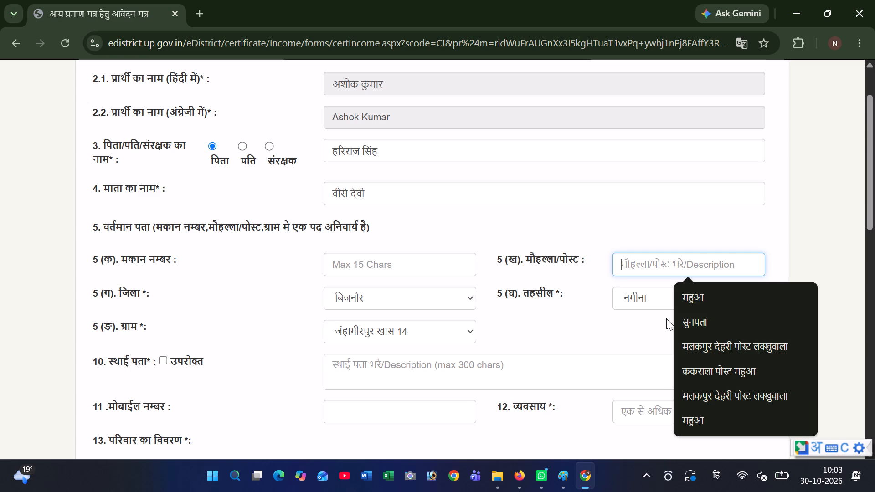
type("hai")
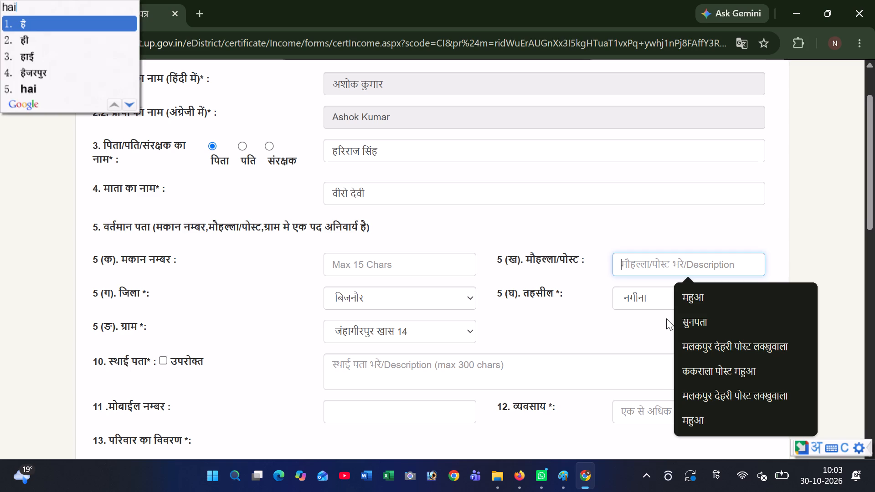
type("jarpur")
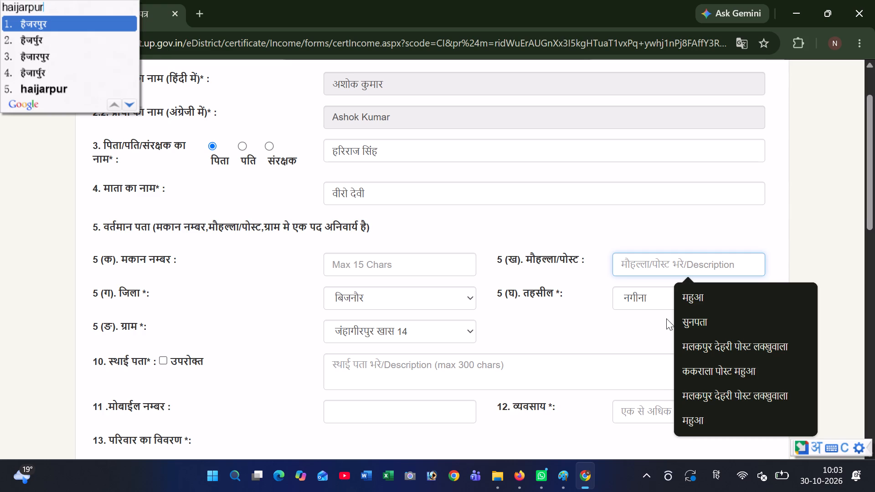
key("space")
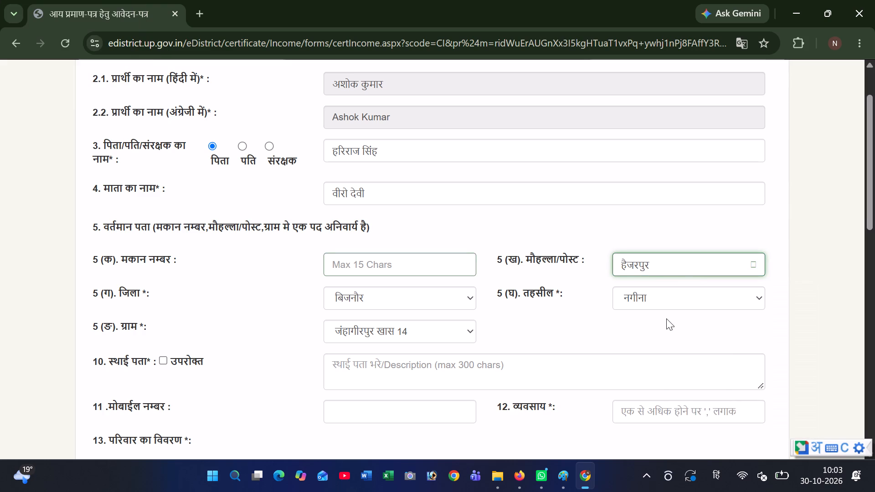
Mark the permanent address (स्थाई पता) in field 10 as same as above (उपरोक्त).
scroll(577, 319, "down", 1)
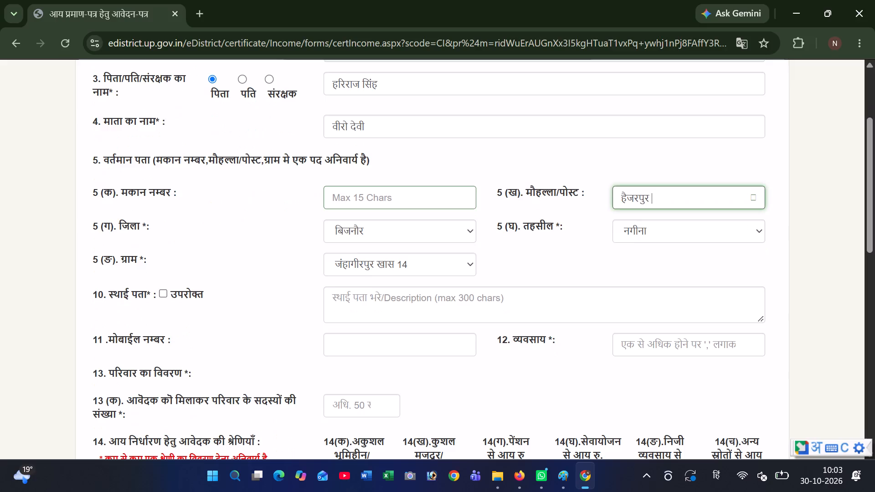
left_click(160, 290)
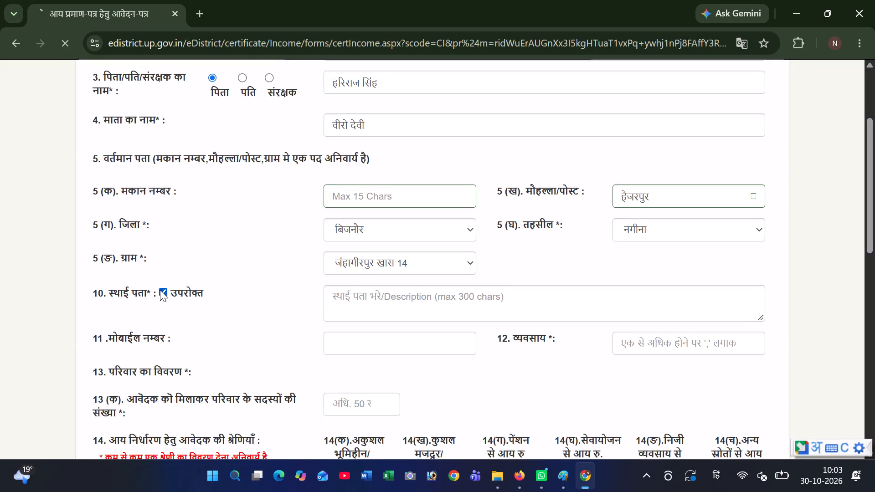
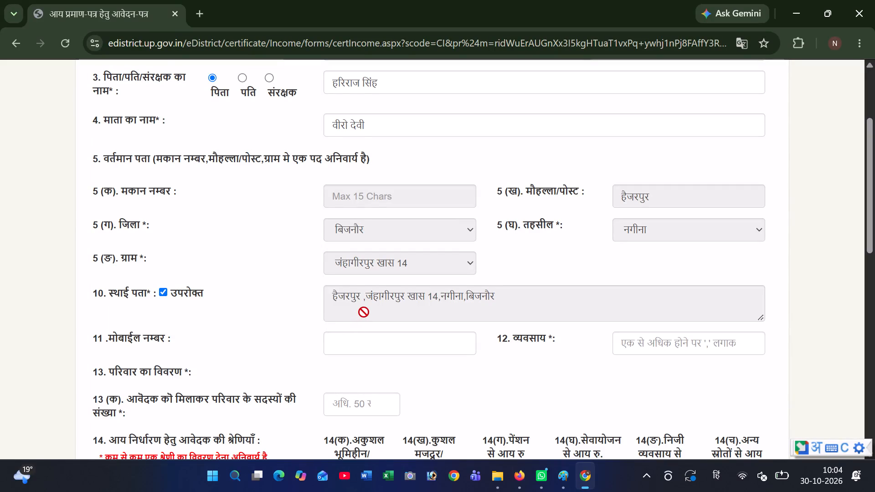
Enter the applicant's mobile number (मोबाईल नम्बर) in field 11 using ordinary digits.
scroll(364, 312, "down", 1)
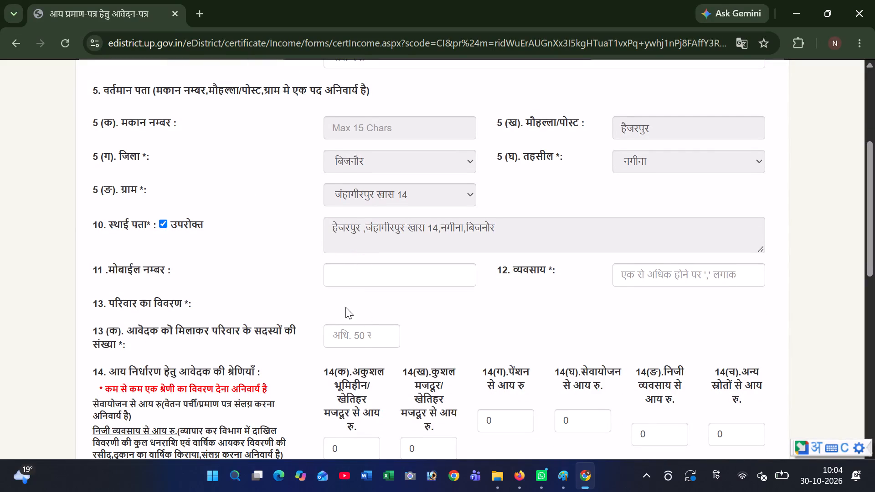
left_click(364, 276)
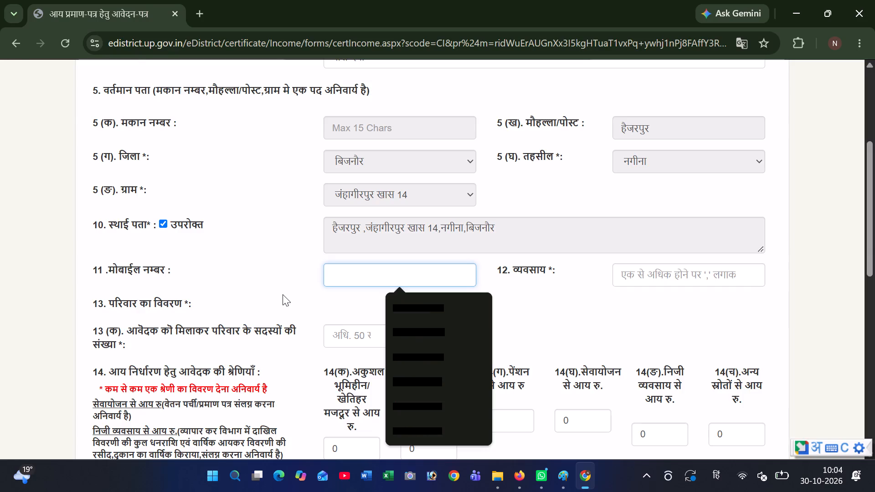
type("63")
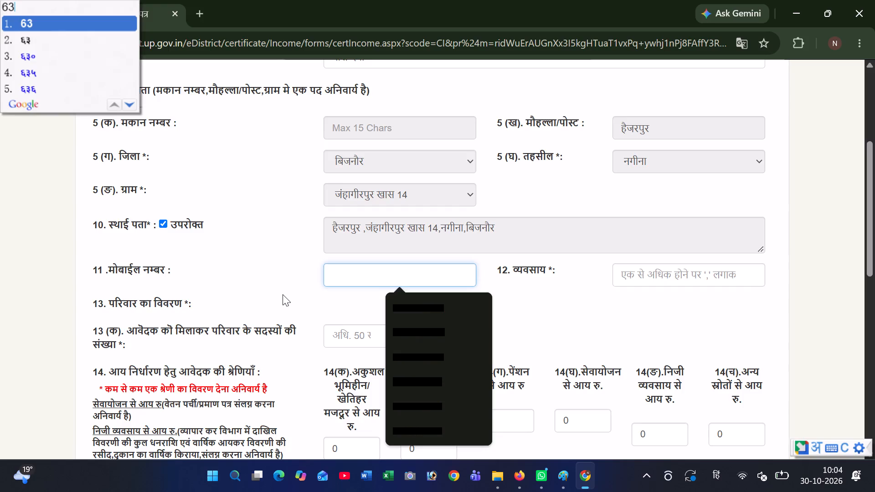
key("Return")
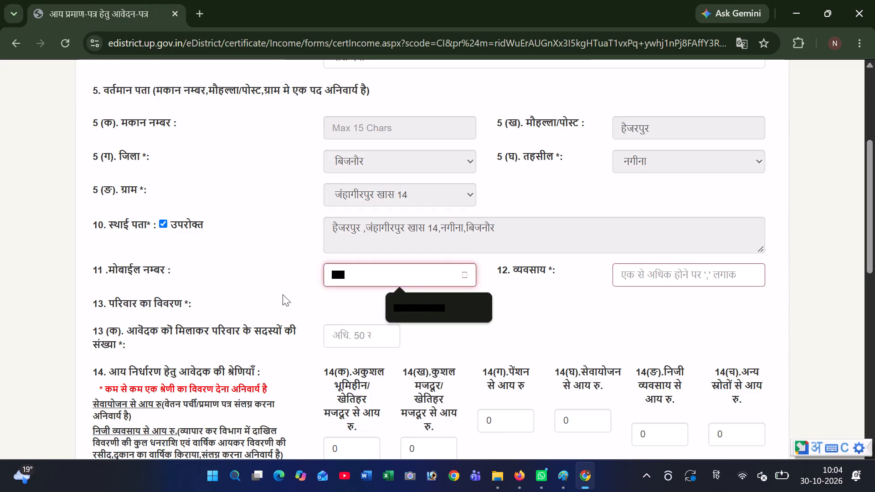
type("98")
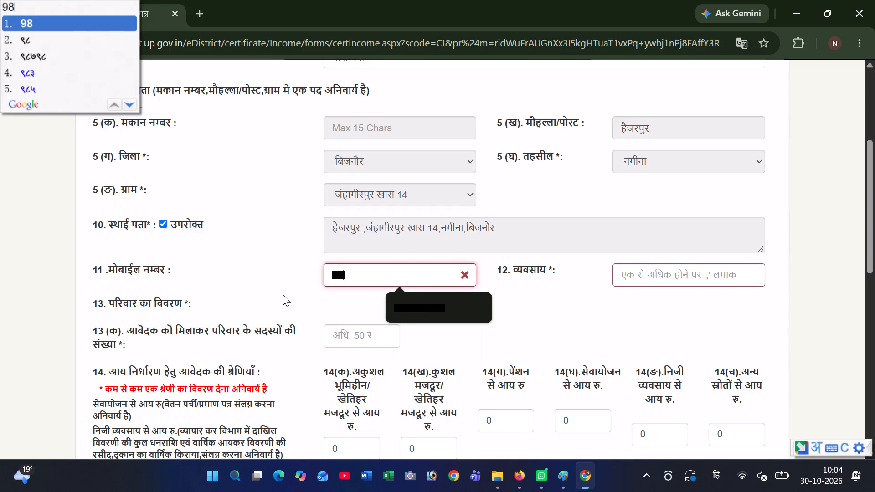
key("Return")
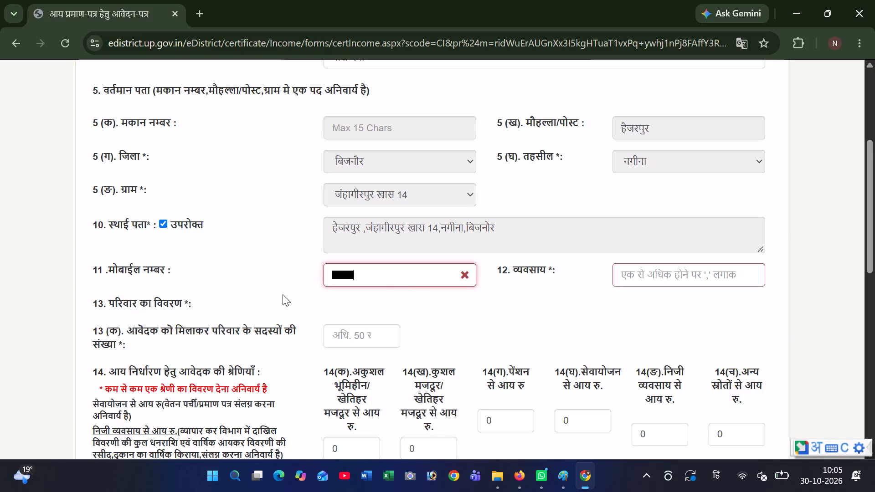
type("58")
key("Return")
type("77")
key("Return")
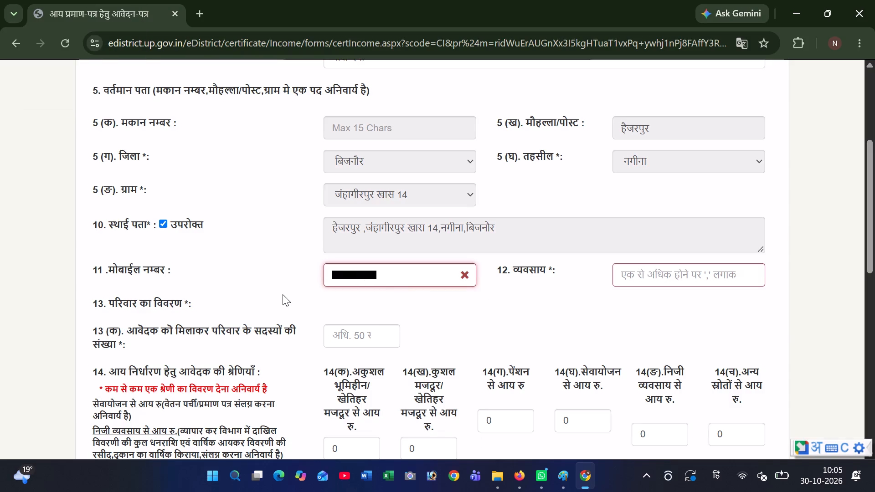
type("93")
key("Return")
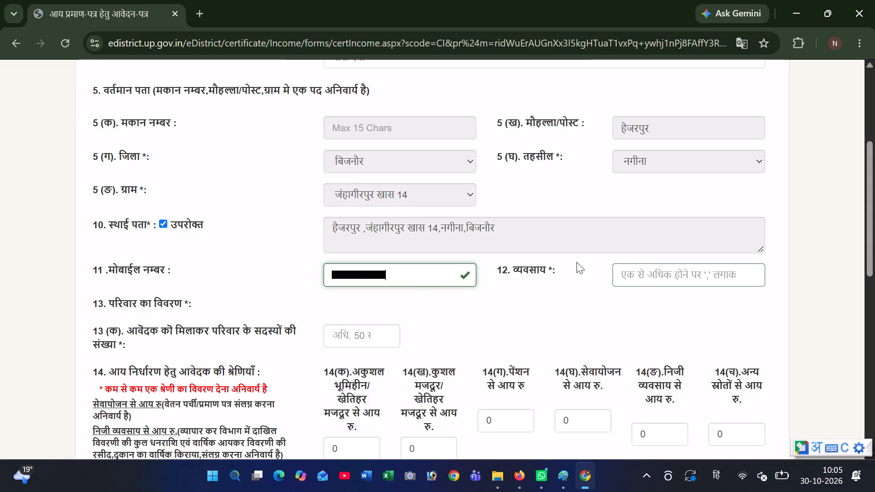
Set the occupation (व्यवसाय) in field 12 to मजदूरी and the number of family members in field 13 (क) to 1.
left_click(698, 272)
left_click(695, 328)
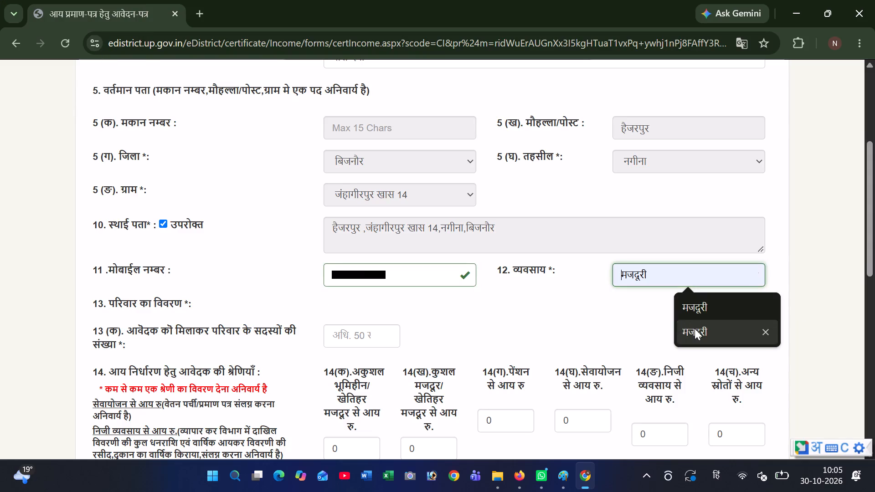
scroll(606, 322, "down", 1)
left_click(357, 266)
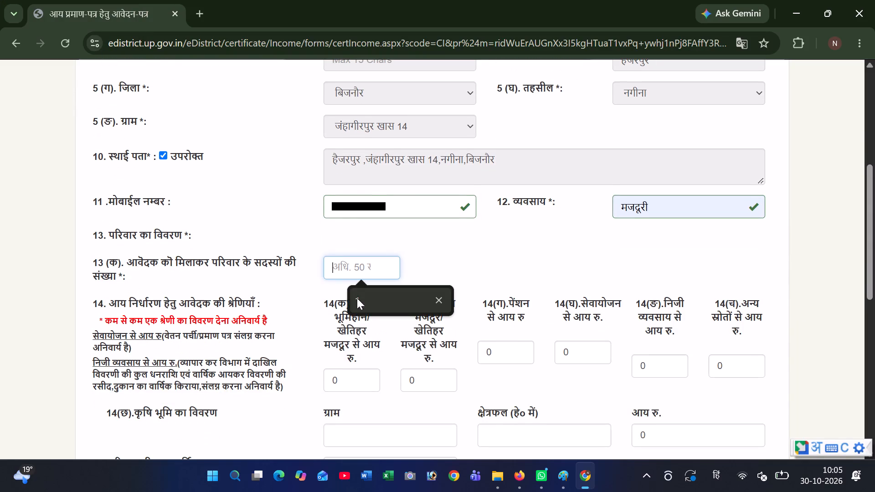
left_click(362, 303)
Set the income from skilled labour (कुशल मजदूर) in field 14 (ख) to 3600, using ordinary digits.
scroll(498, 359, "down", 2)
left_click(443, 241)
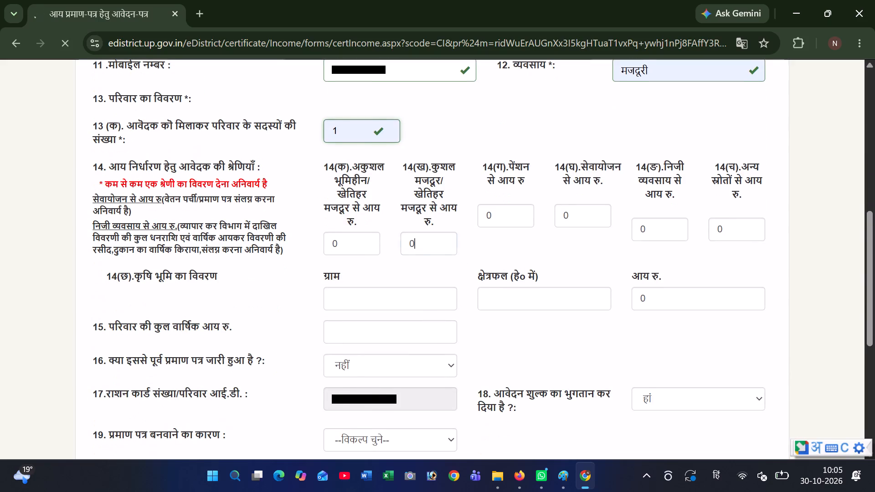
key("BackSpace")
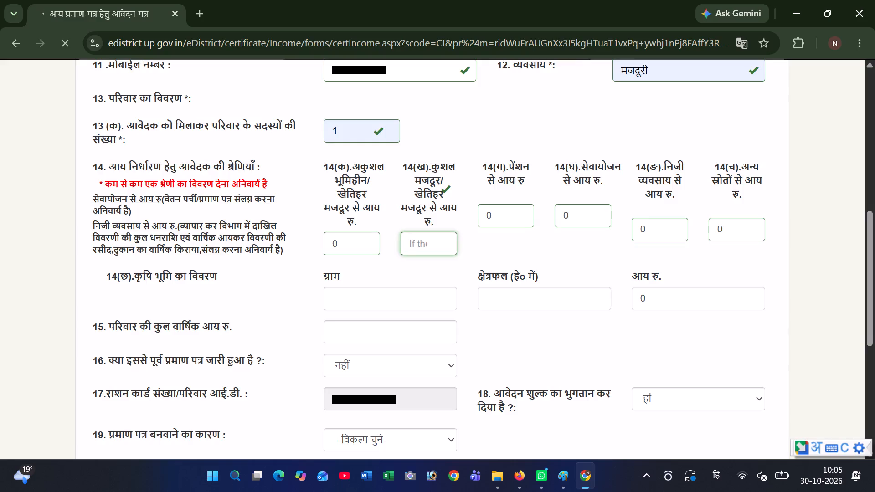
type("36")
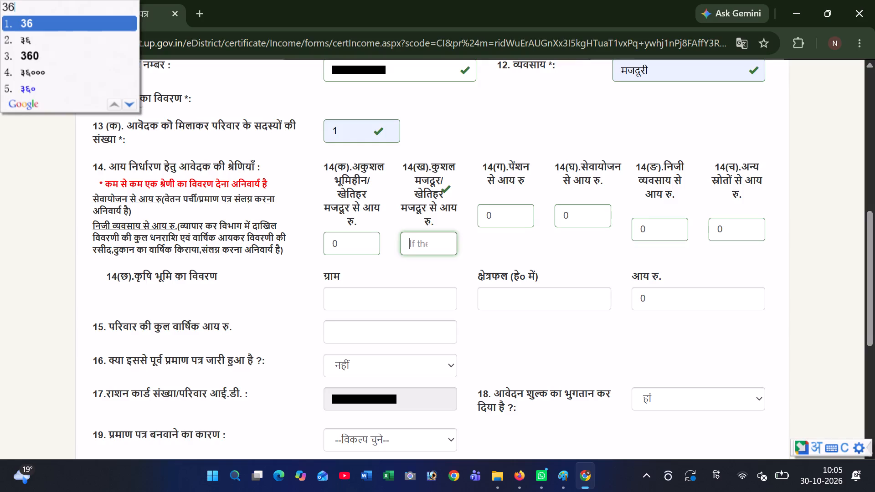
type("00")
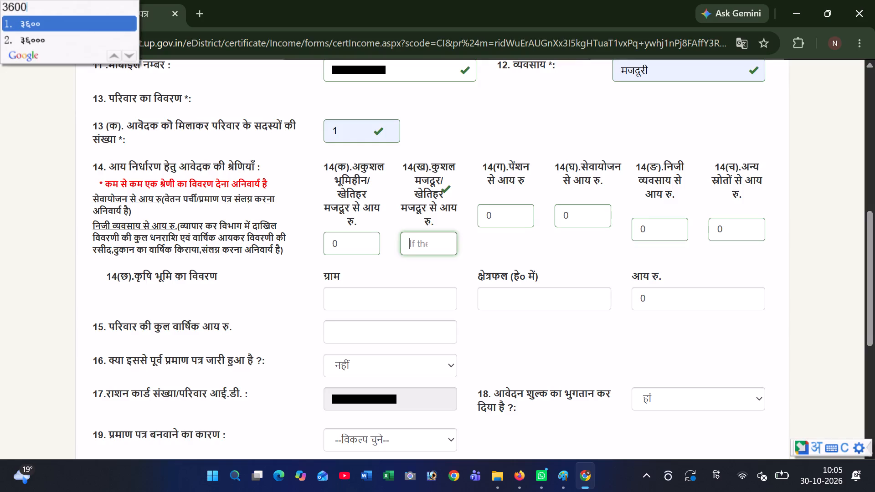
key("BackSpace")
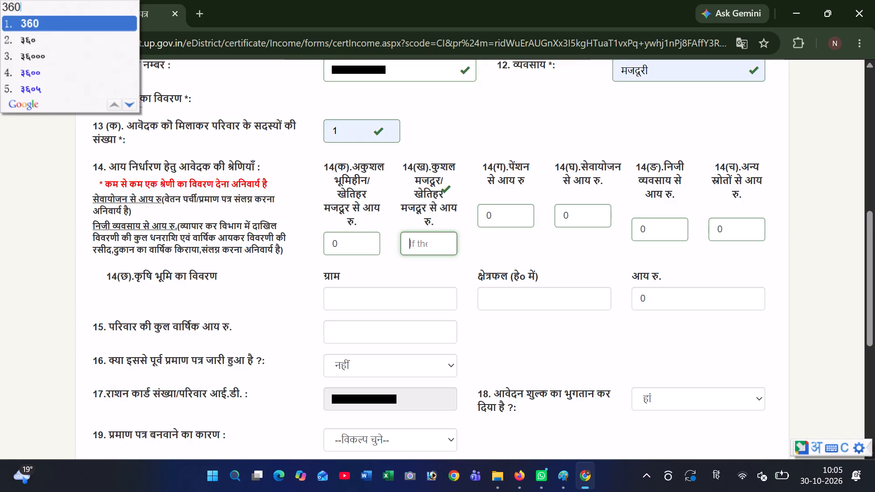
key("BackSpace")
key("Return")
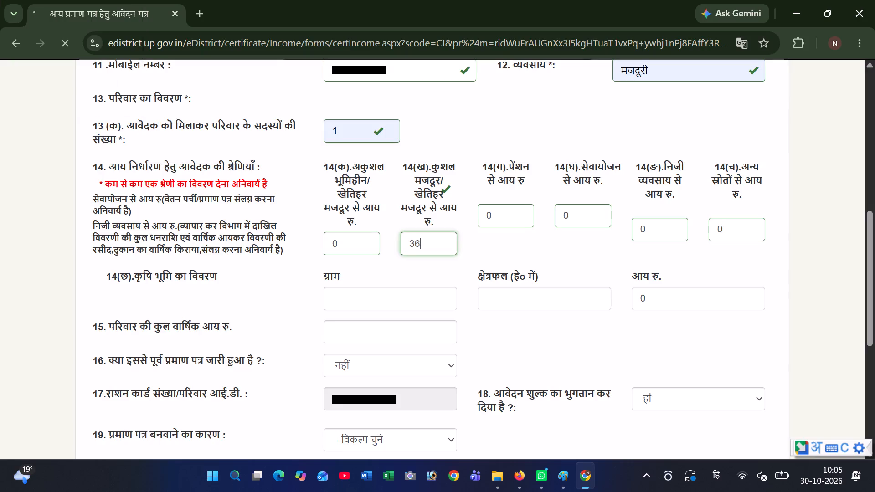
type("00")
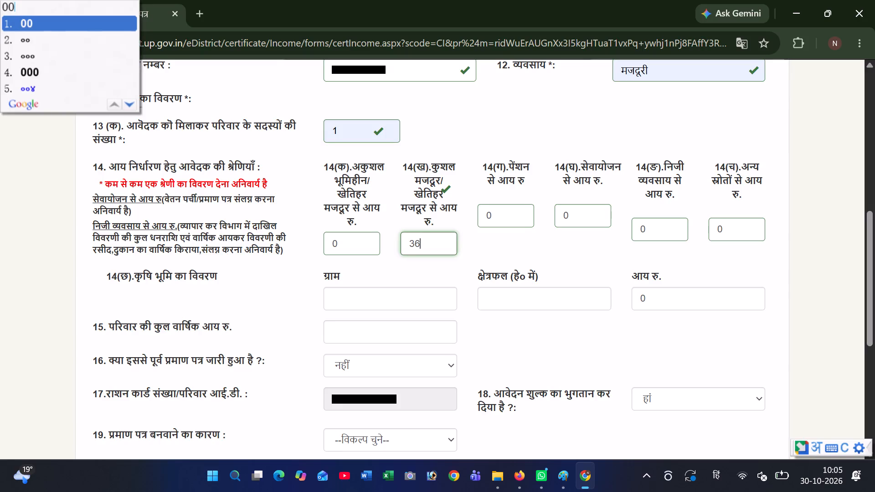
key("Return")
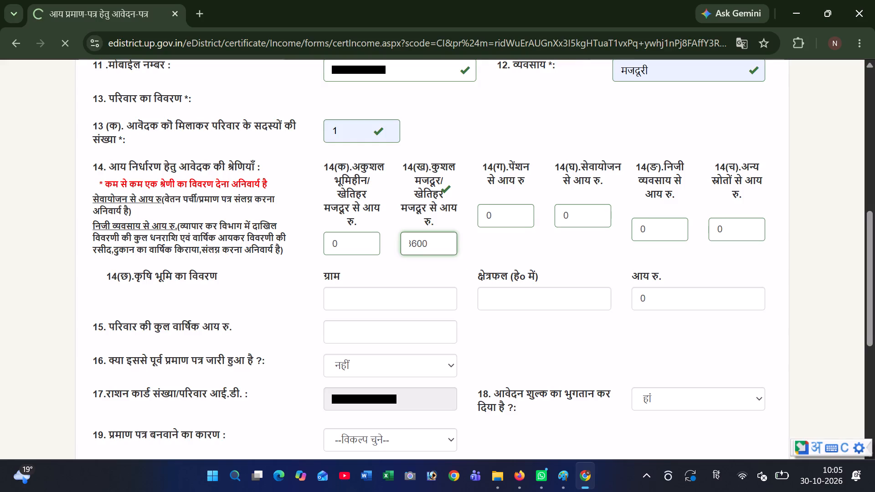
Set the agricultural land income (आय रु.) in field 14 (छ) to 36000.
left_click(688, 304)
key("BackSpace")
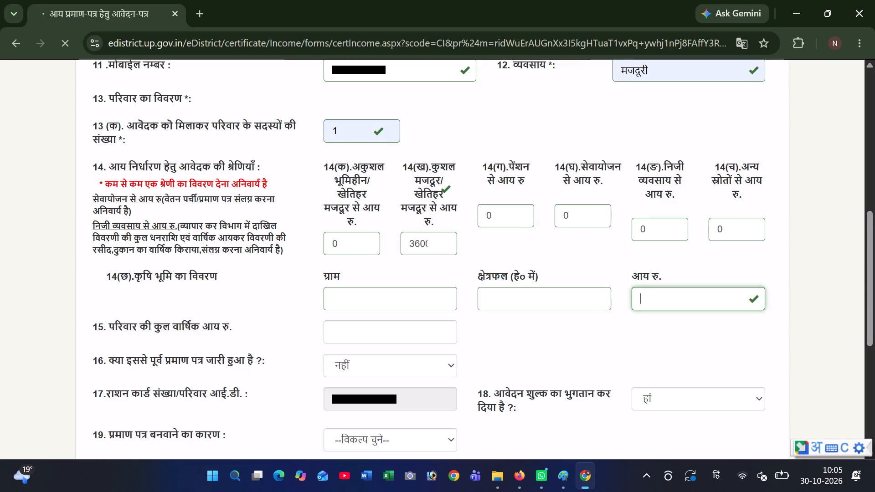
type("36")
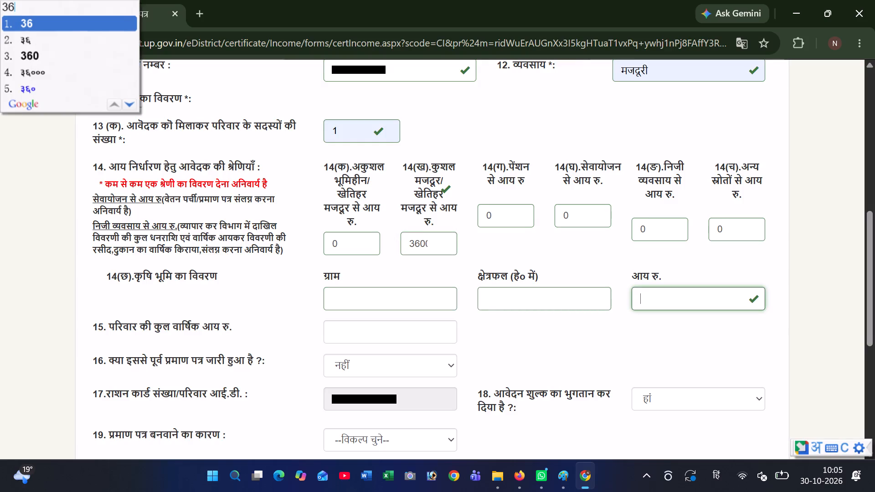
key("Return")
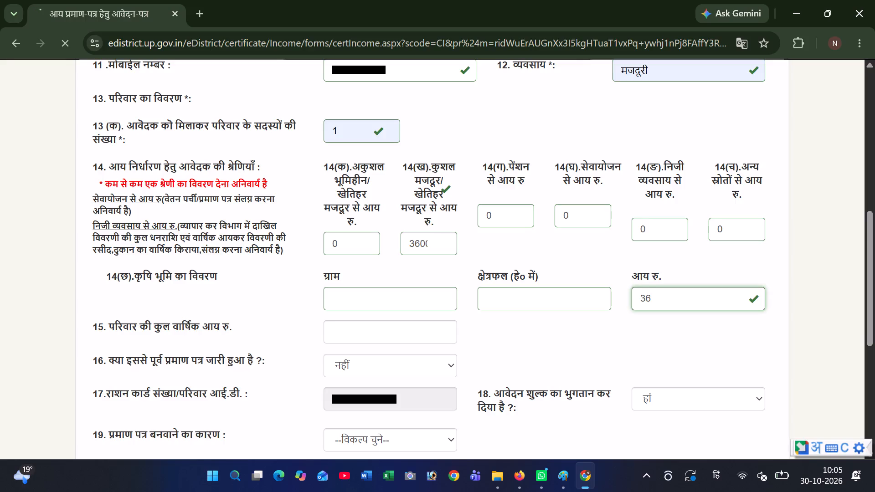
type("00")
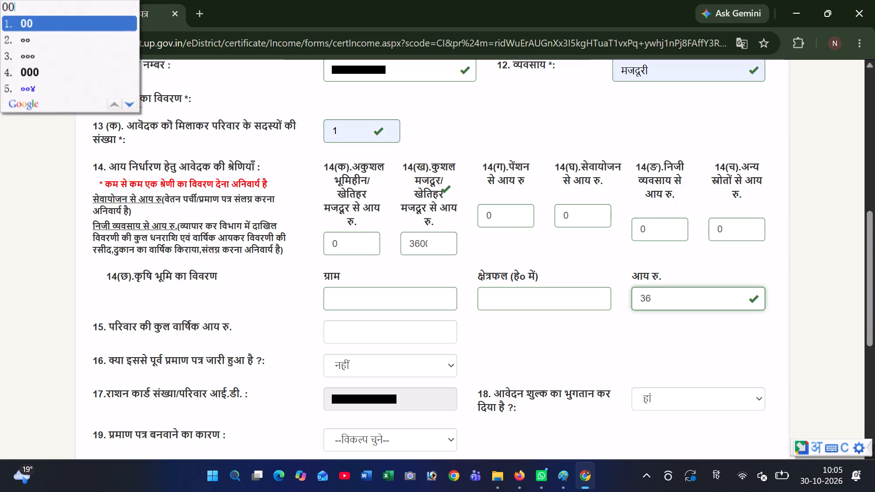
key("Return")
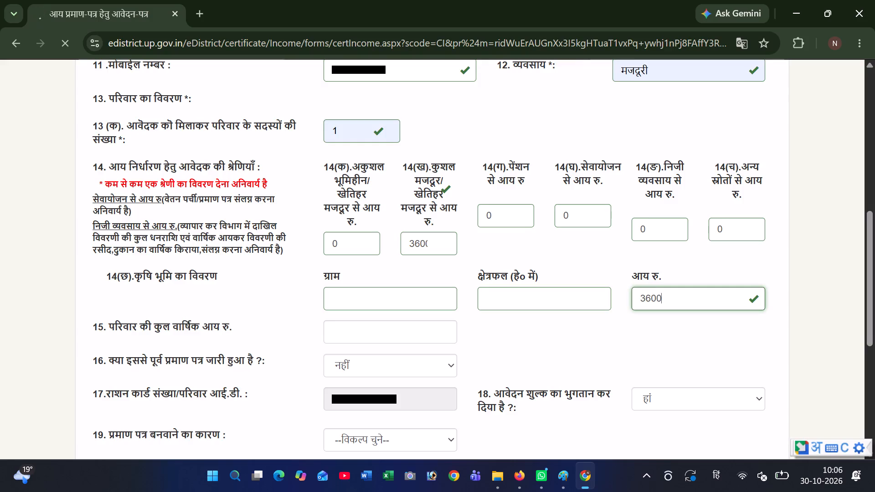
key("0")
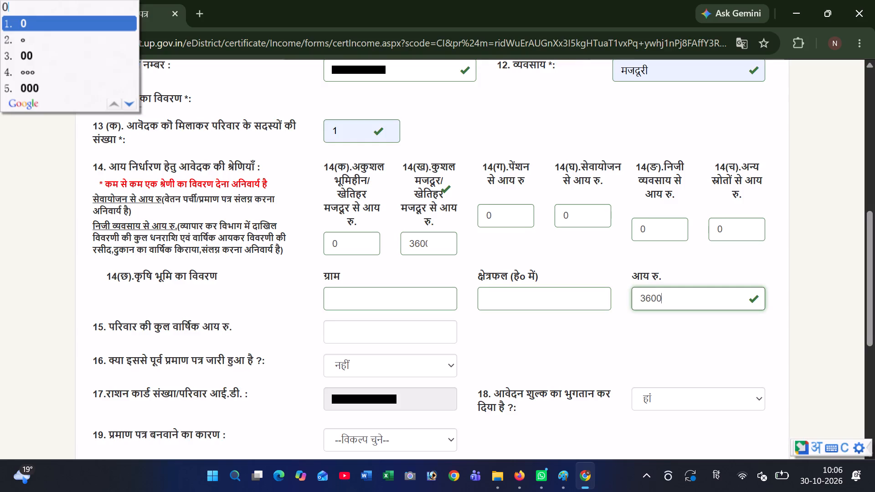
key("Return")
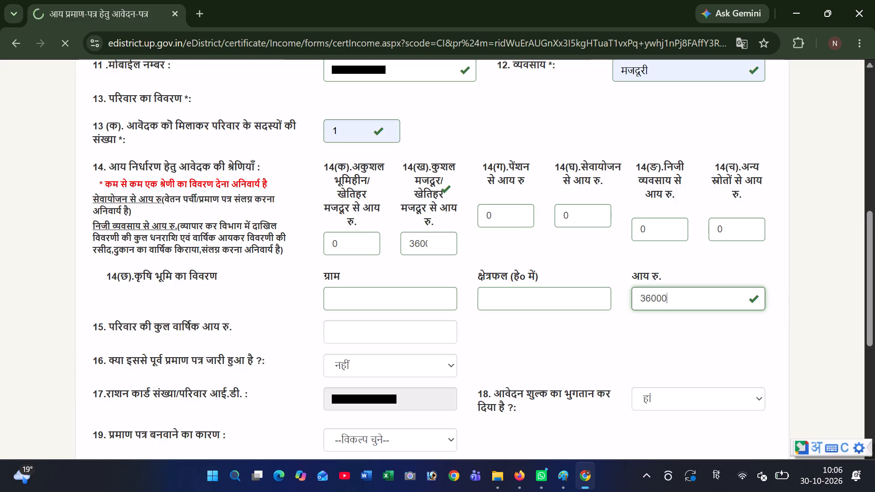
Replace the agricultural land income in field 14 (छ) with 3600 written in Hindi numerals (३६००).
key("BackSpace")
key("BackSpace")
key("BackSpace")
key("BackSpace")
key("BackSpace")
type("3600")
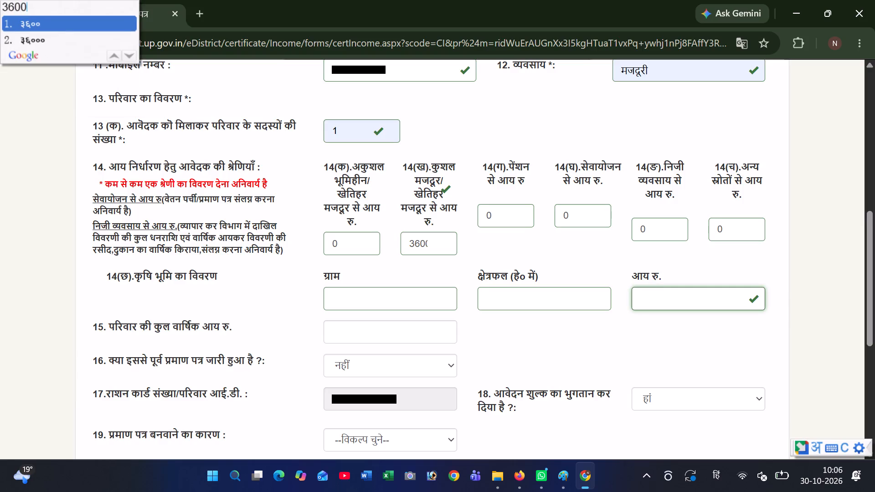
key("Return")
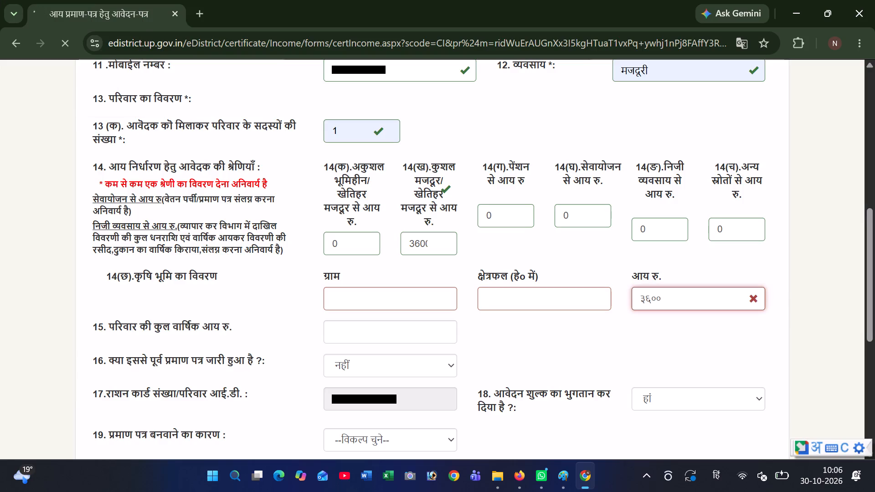
Replace the agricultural land income (आय रु.) in field 14 (छ) with 3600 in ordinary digits.
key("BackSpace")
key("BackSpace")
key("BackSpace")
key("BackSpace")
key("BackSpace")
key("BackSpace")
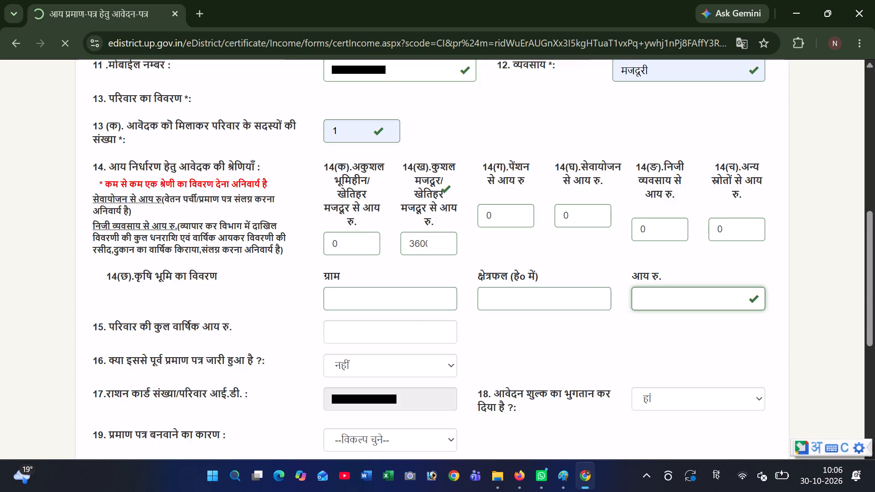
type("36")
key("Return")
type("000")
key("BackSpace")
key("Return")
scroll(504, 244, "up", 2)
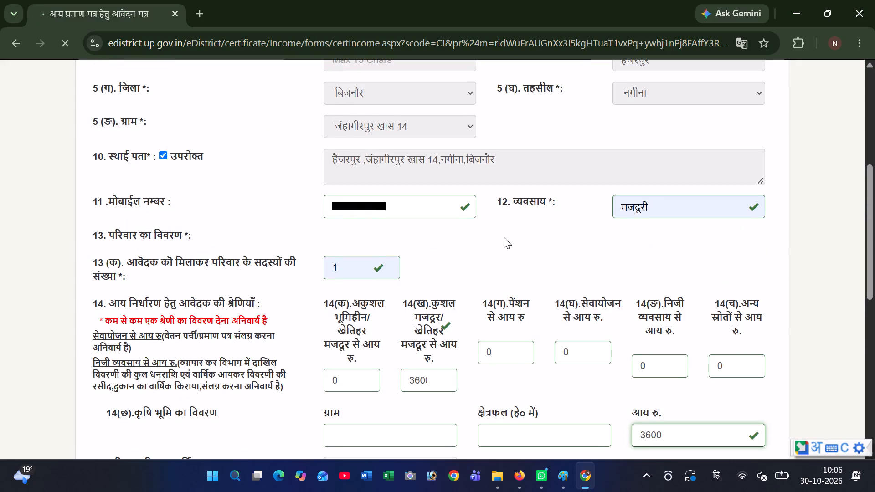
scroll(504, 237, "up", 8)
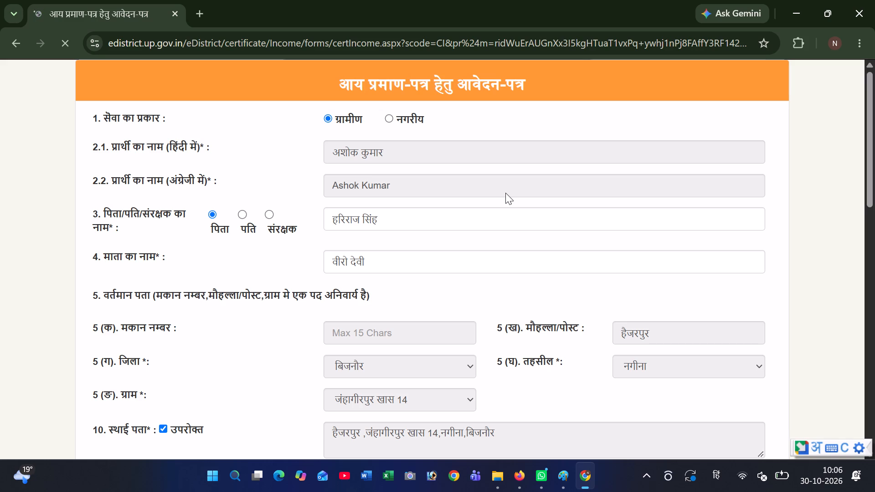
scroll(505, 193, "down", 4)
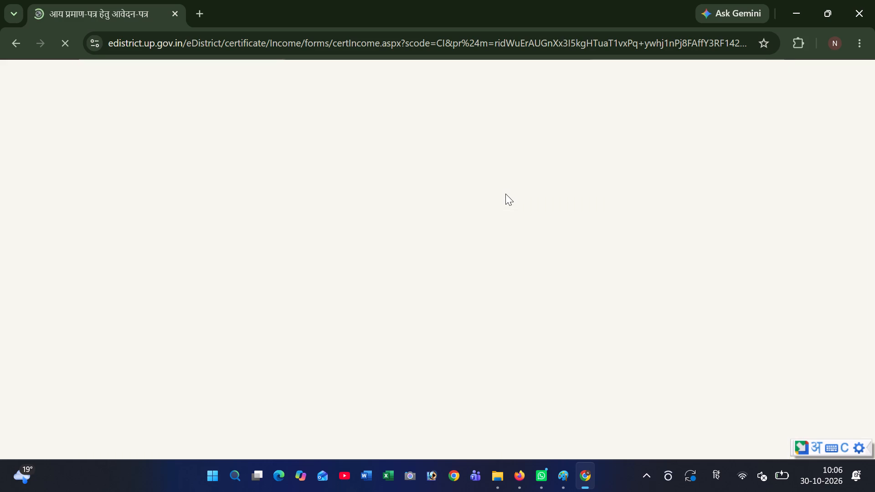
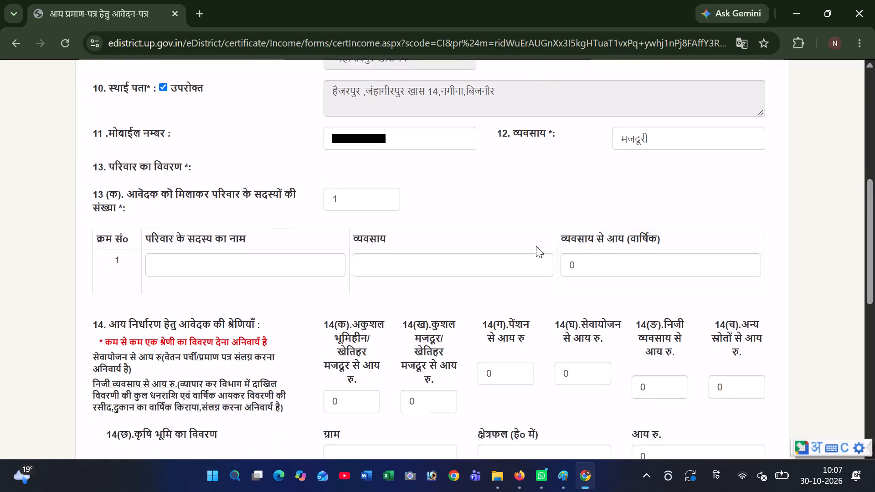
Review the application form's entries, from the applicant and parents' names through the address, occupation, family and income fields.
scroll(543, 249, "down", 1)
scroll(539, 253, "up", 2)
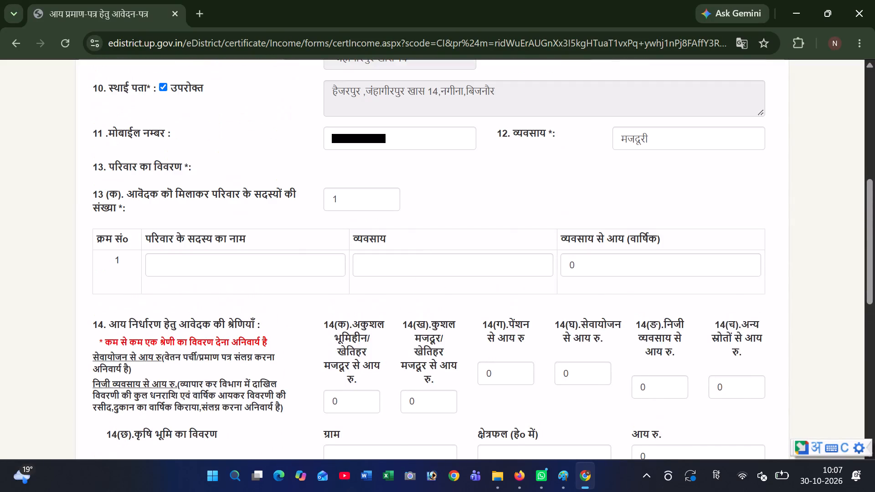
scroll(232, 265, "up", 2)
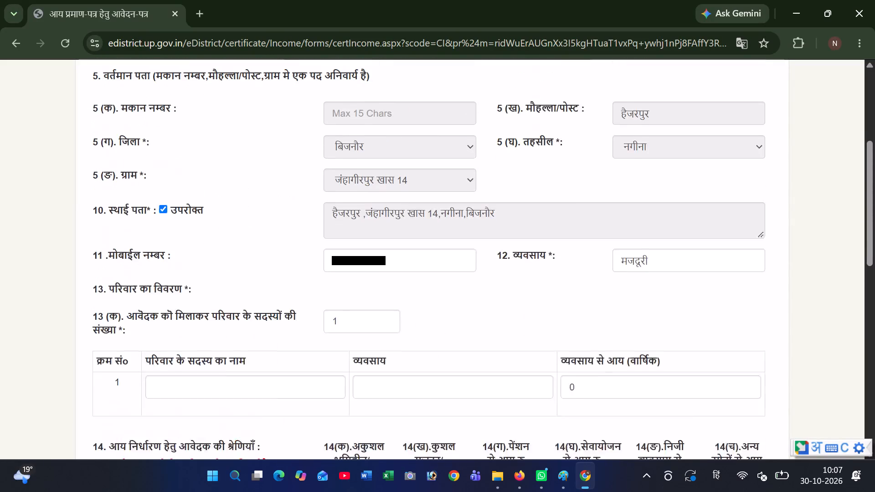
scroll(232, 265, "up", 5)
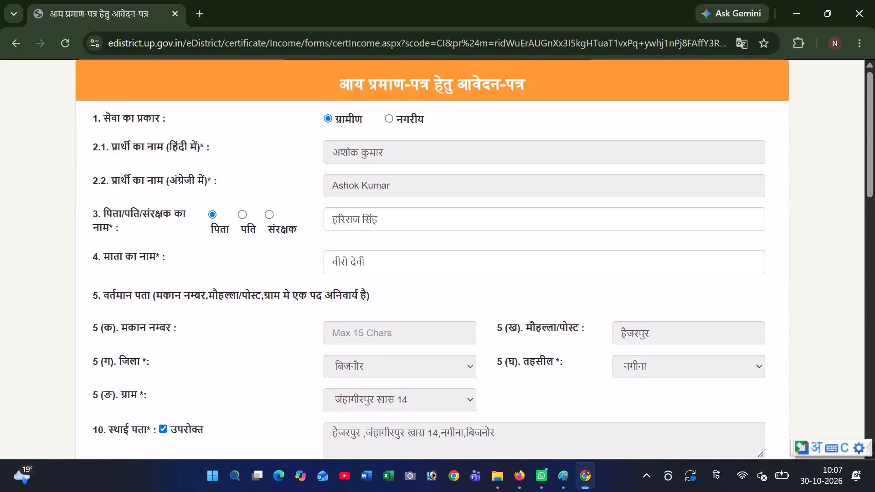
scroll(353, 222, "down", 4)
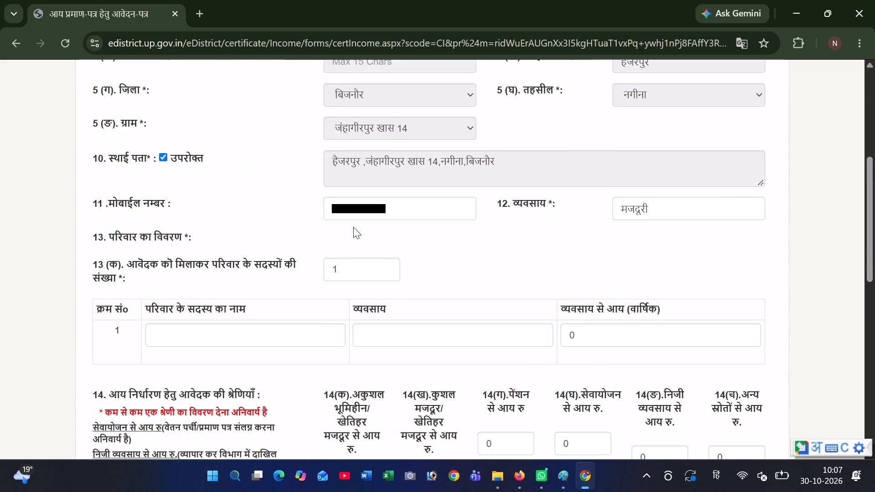
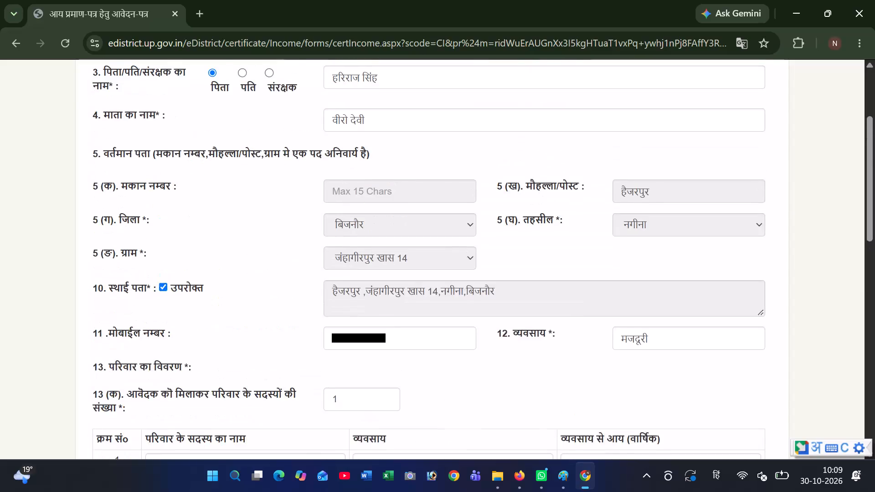
Copy the applicant's Hindi name from field 2.1 into the first family member's name field.
scroll(381, 211, "up", 3)
left_click_drag(384, 153, 367, 153)
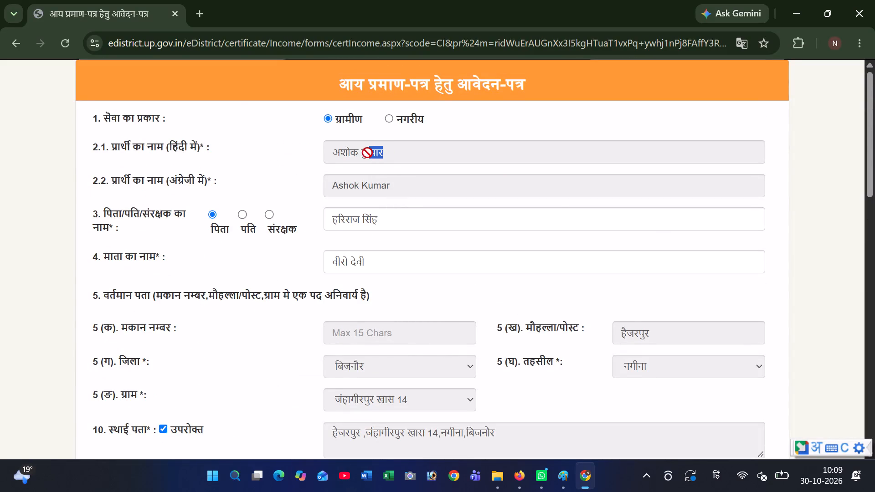
left_click_drag(367, 153, 334, 151)
right_click(334, 151)
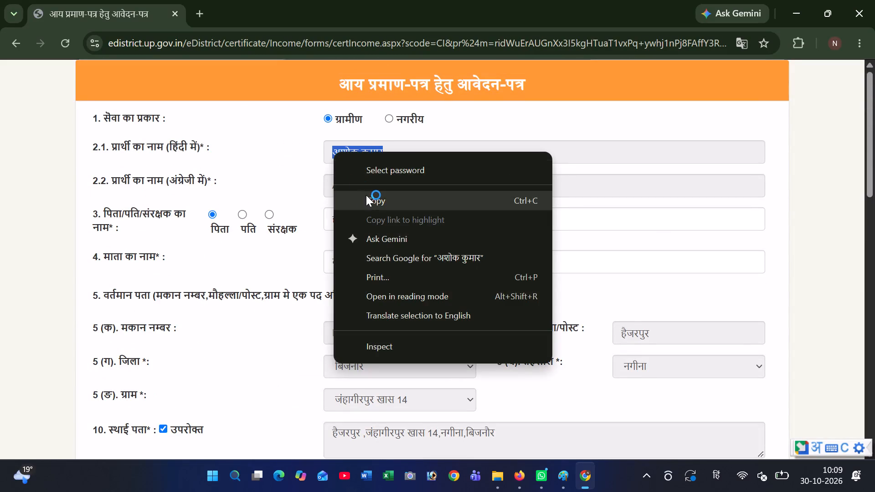
left_click(366, 195)
scroll(364, 195, "down", 4)
left_click(229, 323)
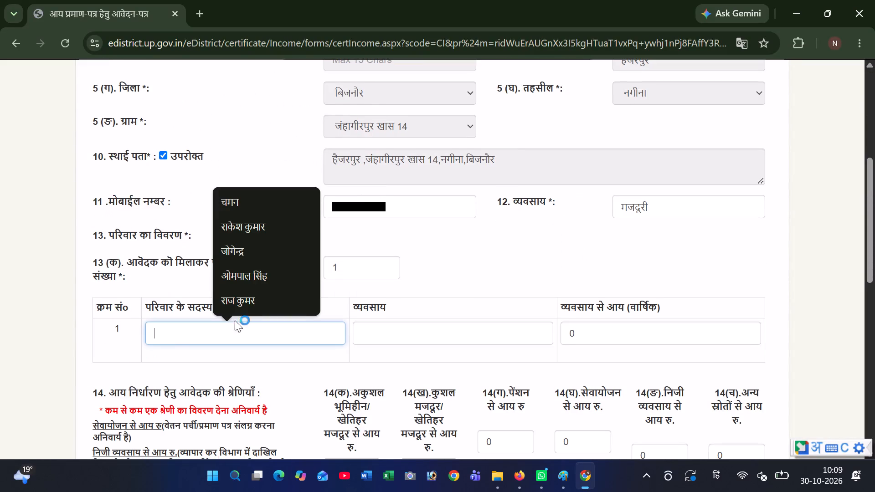
right_click(232, 335)
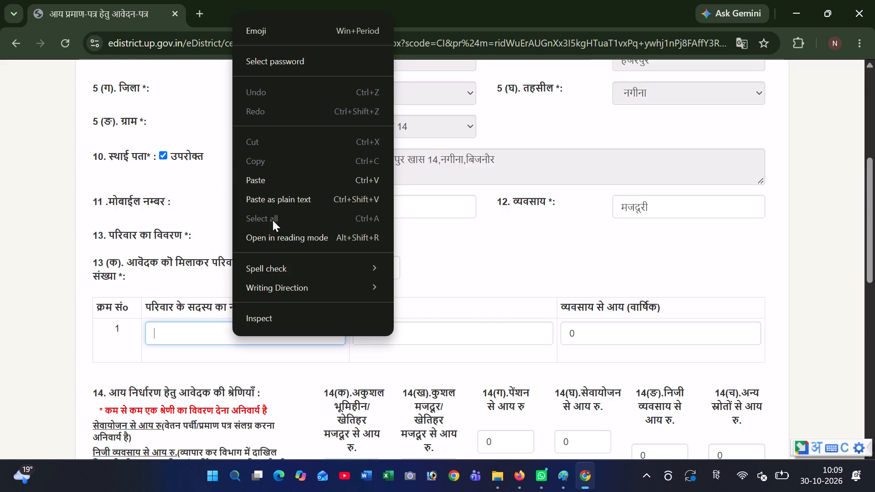
left_click(253, 177)
Set the first family member's occupation to मजदूरी and annual income from it to 36000.
left_click(424, 332)
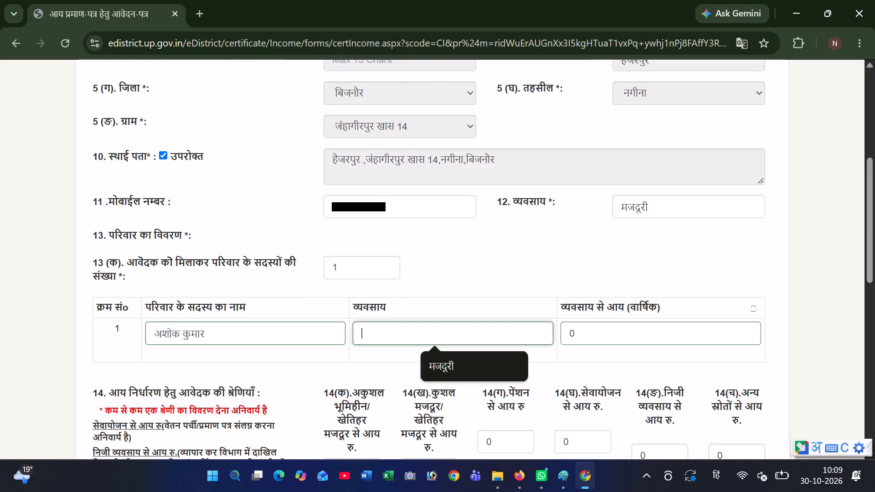
left_click(437, 373)
left_click(582, 336)
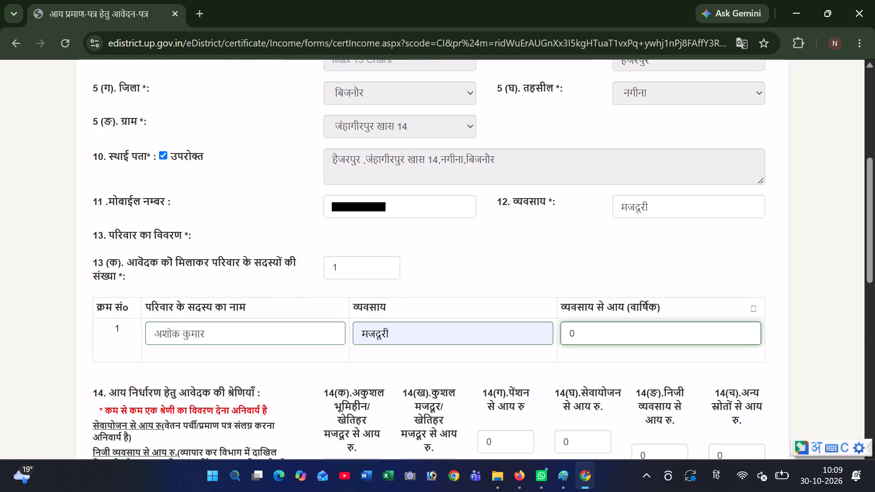
key("BackSpace")
type("3600")
key("BackSpace")
key("BackSpace")
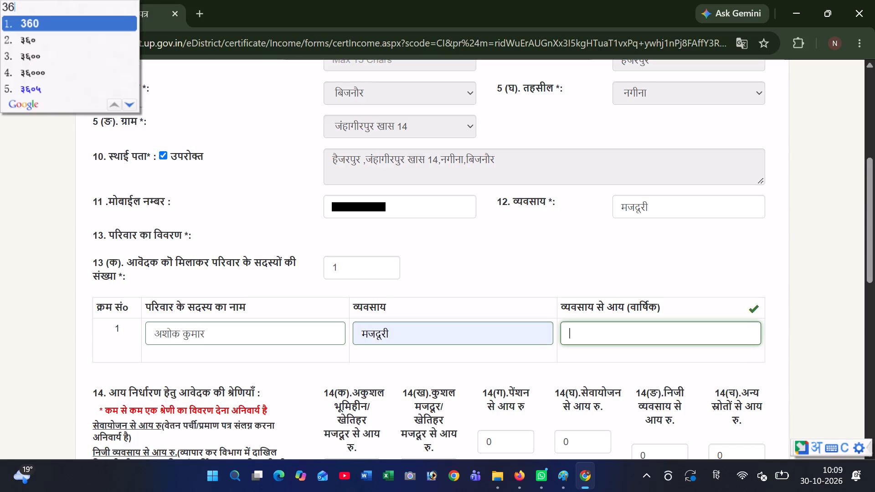
key("Return")
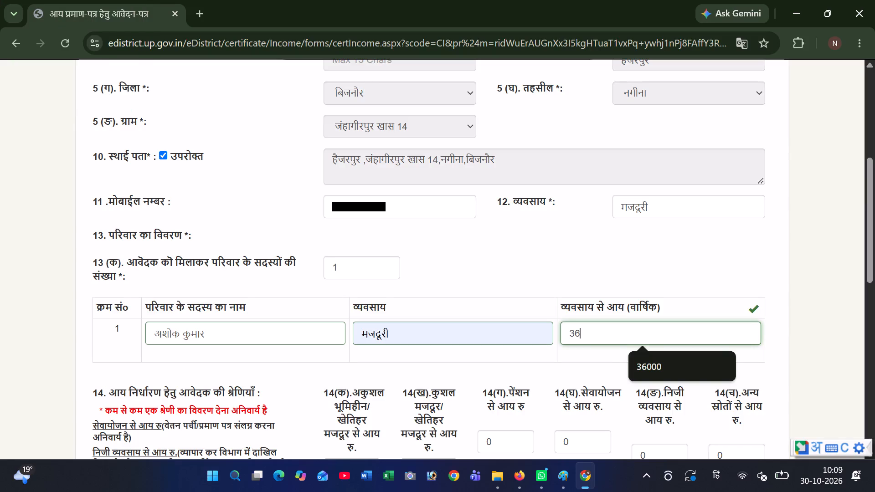
left_click(649, 369)
Enter 36000 as the income from skilled or farm labour in field 14(ख).
scroll(649, 339, "up", 2)
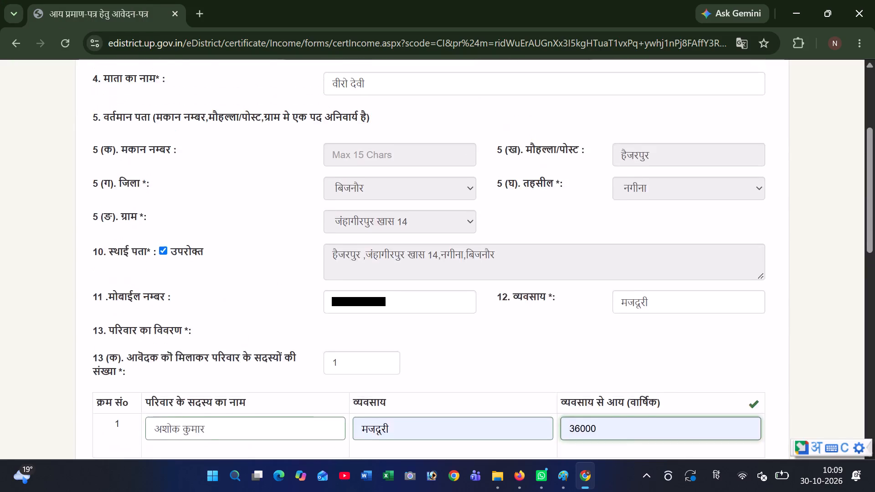
scroll(649, 339, "up", 1)
scroll(652, 338, "down", 6)
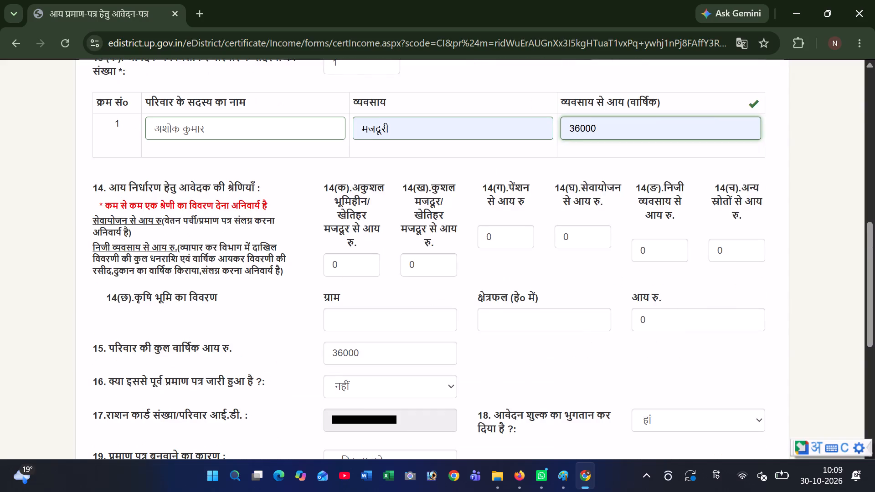
left_click(427, 269)
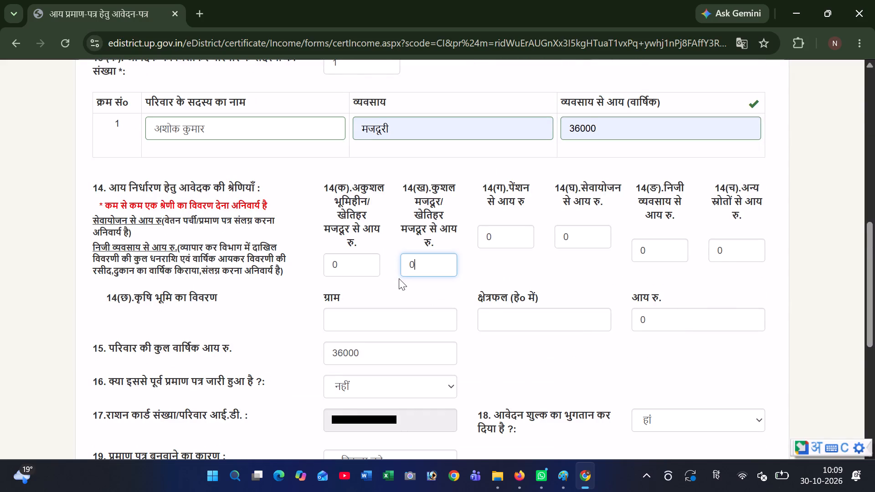
key("BackSpace")
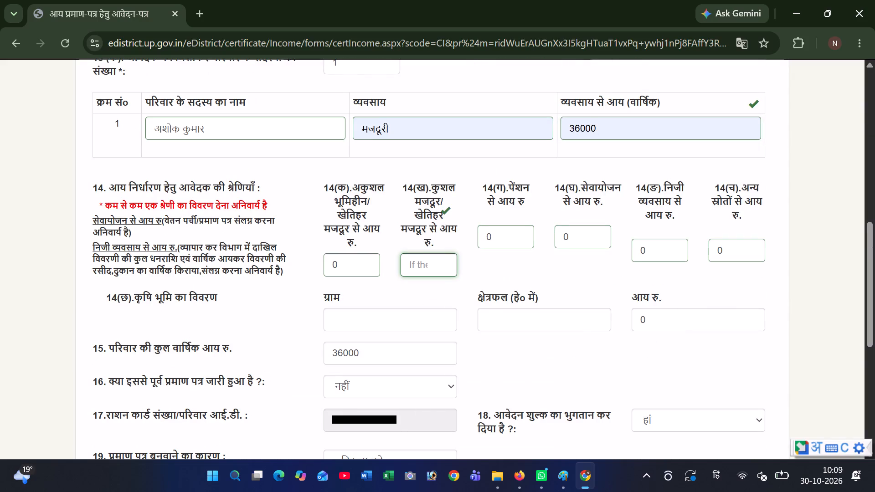
type("36")
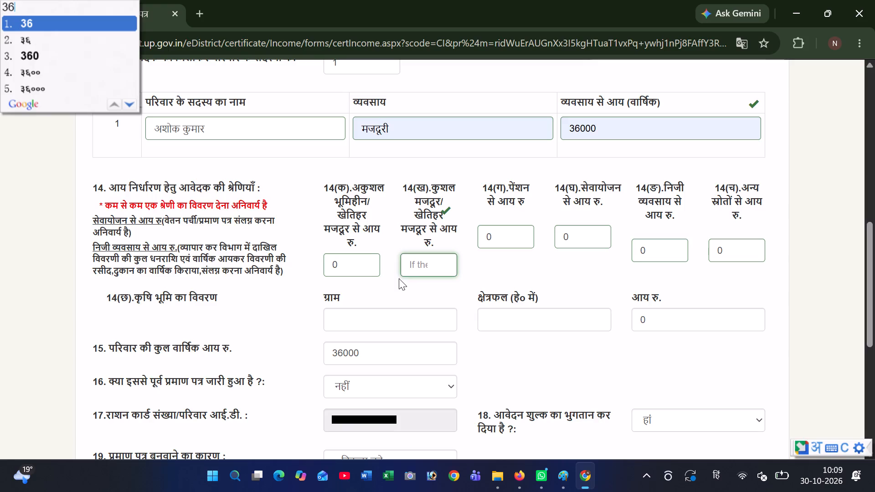
key("Return")
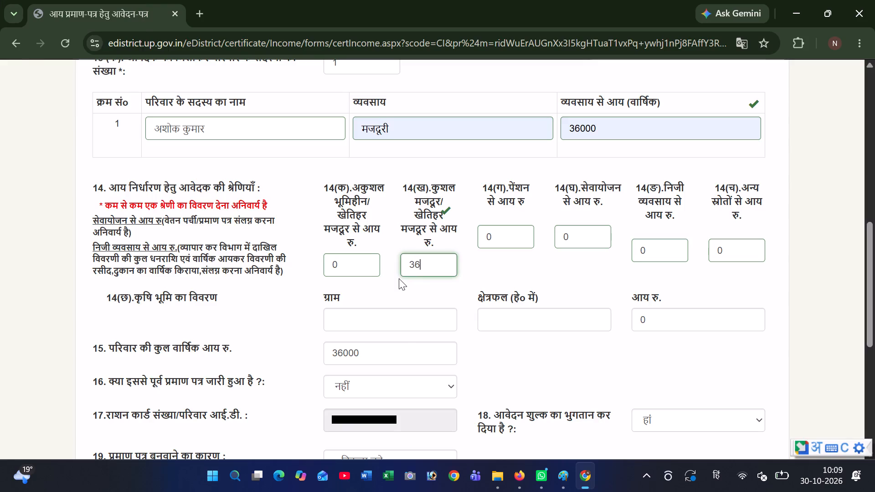
key("0")
key("0")
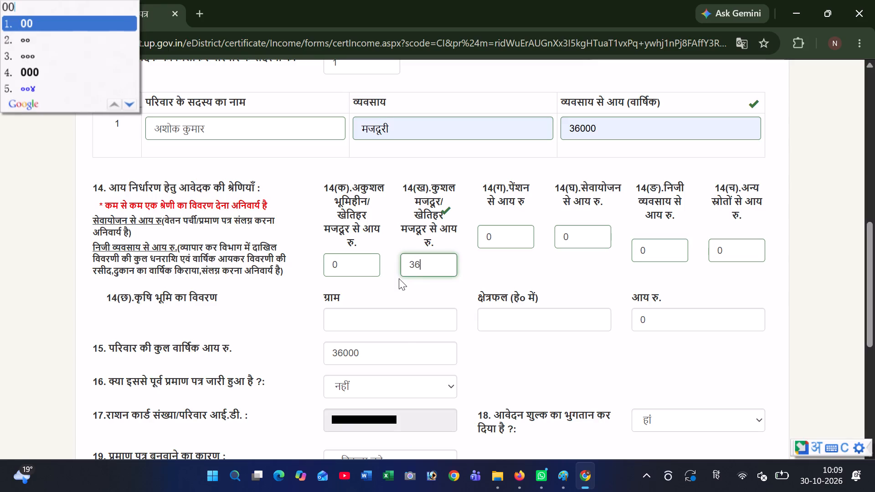
key("Return")
key("0")
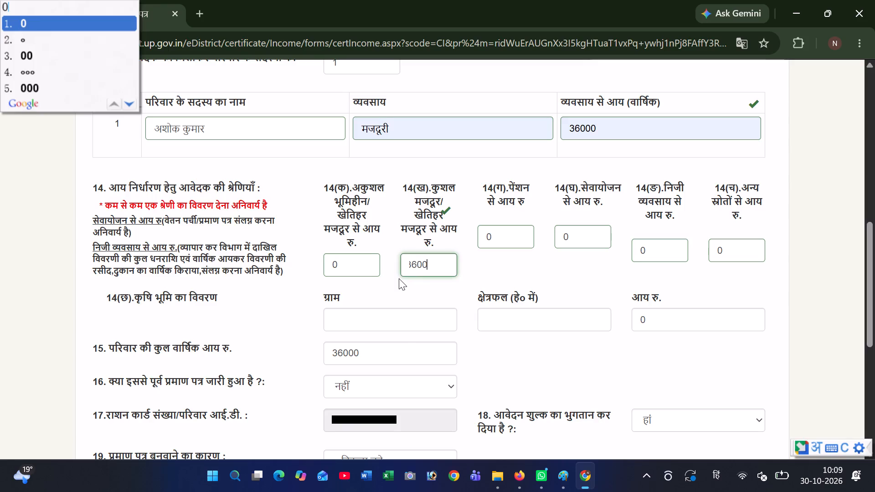
key("Return")
Enter 36000 as the income (आय रु.) in the agricultural land details, 14(छ).
left_click(670, 318)
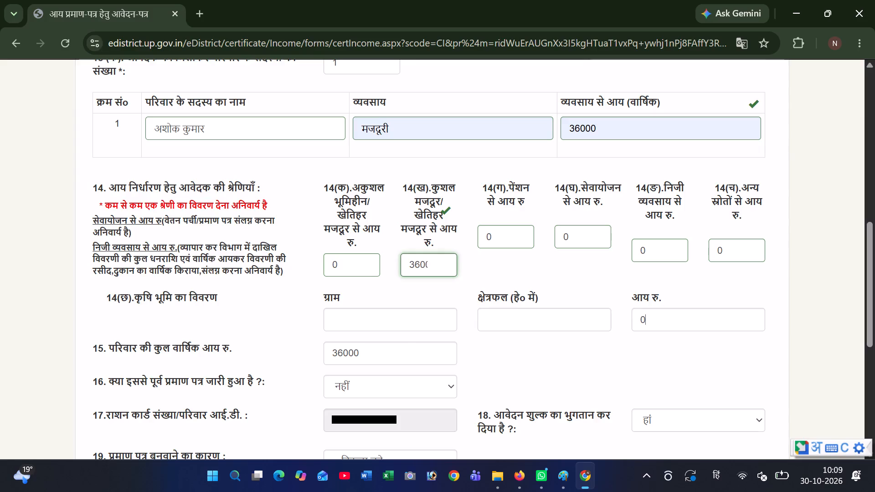
key("BackSpace")
key("BackSpace")
type("36")
key("0")
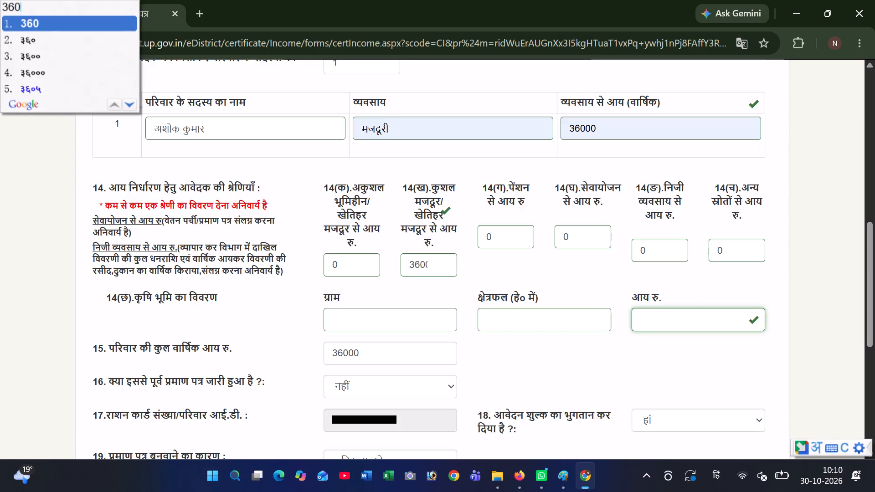
key("BackSpace")
key("Return")
type("00")
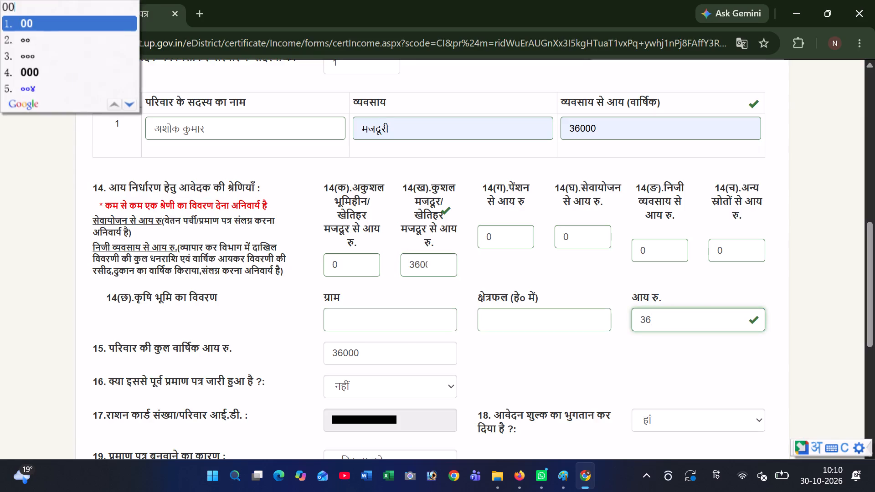
key("Return")
key("0")
key("Delete")
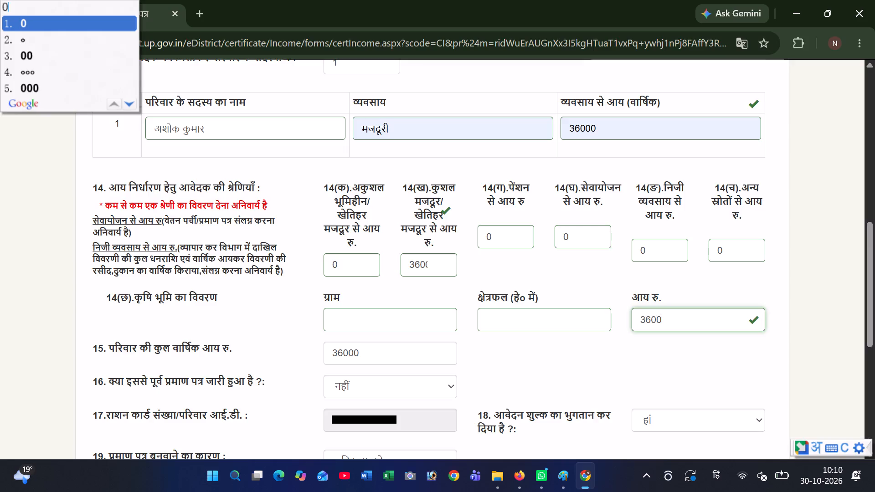
key("Return")
Review the form's entries from the applicant and parents' names through the address, family member and income fields.
scroll(660, 311, "down", 2)
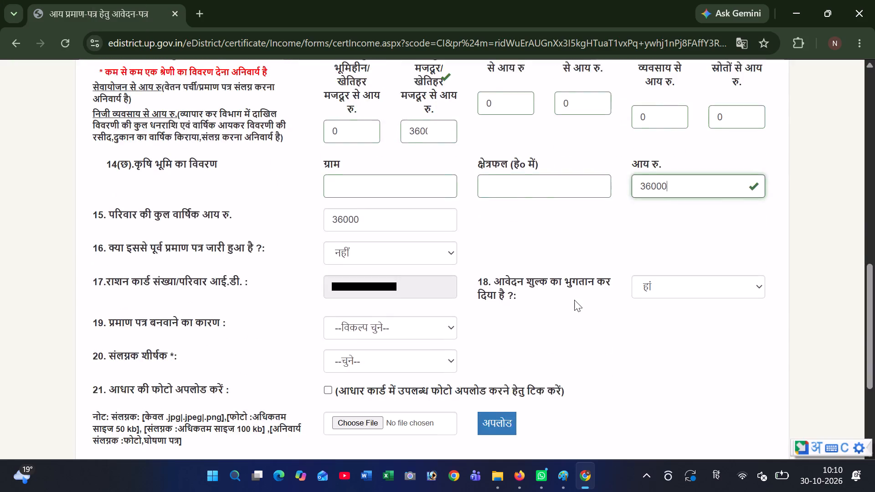
scroll(577, 287, "up", 8)
scroll(582, 280, "down", 3)
scroll(583, 280, "up", 4)
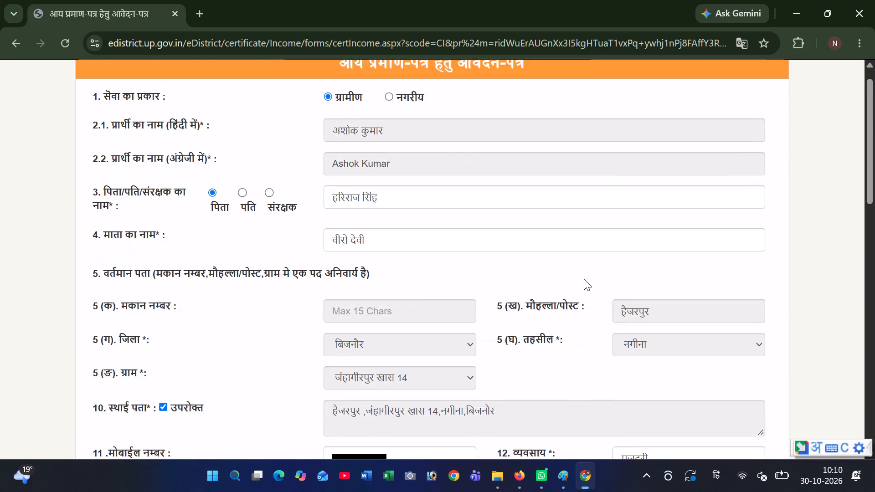
scroll(584, 278, "up", 3)
scroll(403, 205, "down", 3)
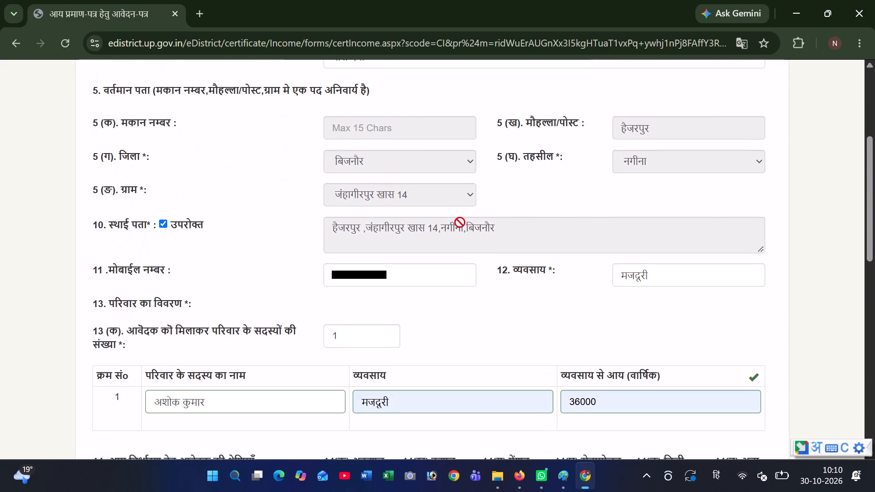
scroll(457, 172, "down", 1)
scroll(394, 180, "down", 1)
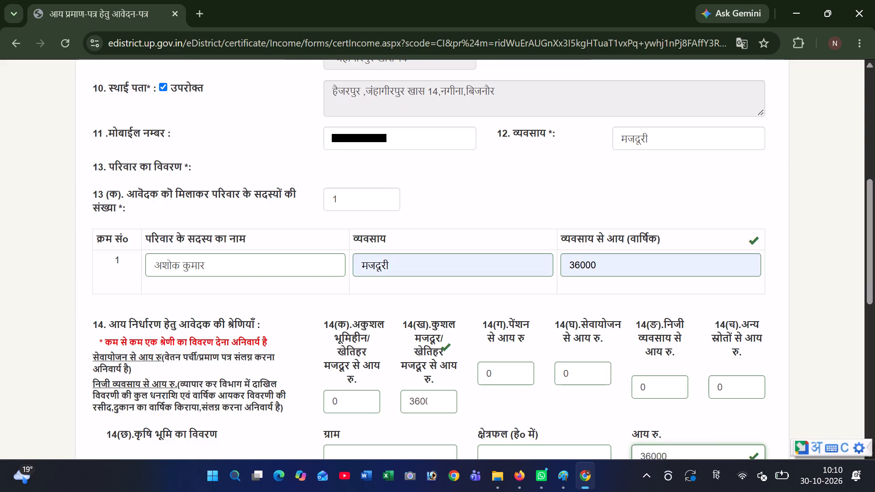
scroll(371, 149, "down", 1)
scroll(524, 187, "down", 3)
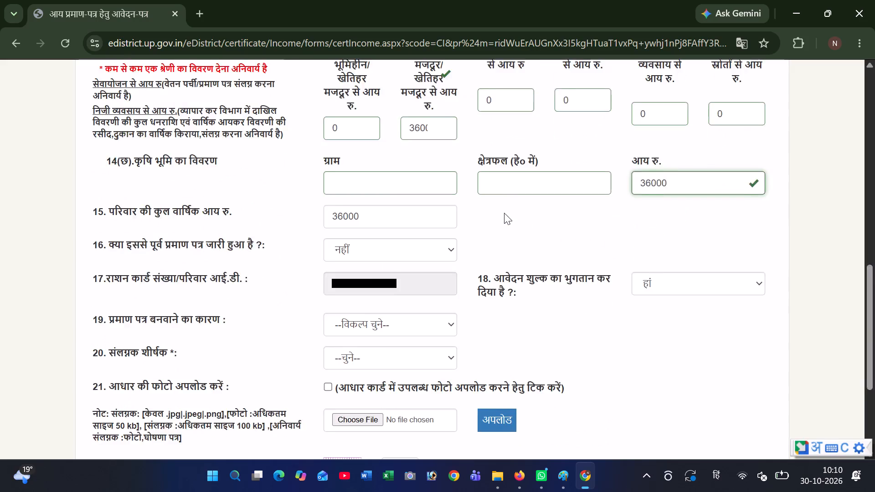
Choose छात्रवृत्ति हेतु as the reason for making the certificate in field 19.
scroll(504, 215, "down", 1)
scroll(478, 259, "down", 1)
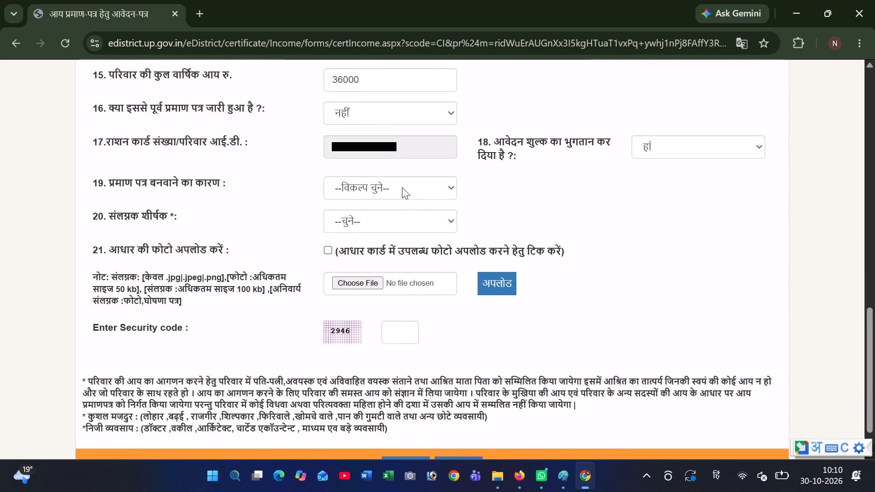
left_click(406, 190)
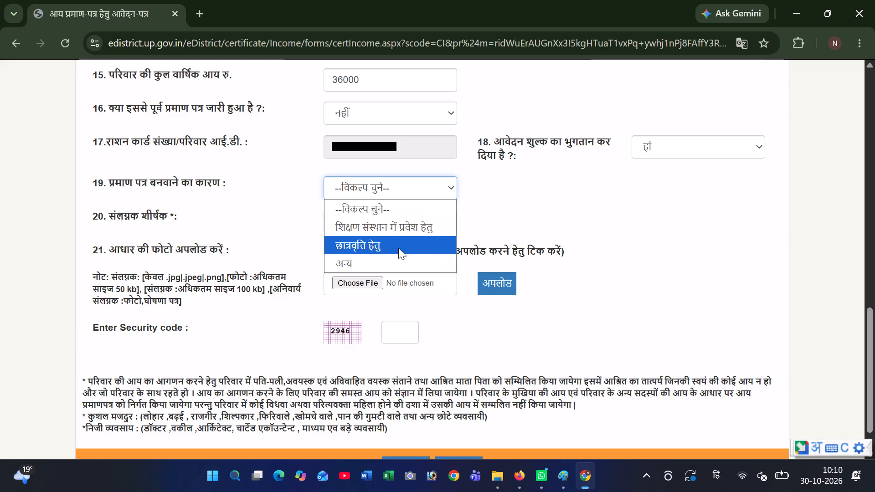
left_click(398, 248)
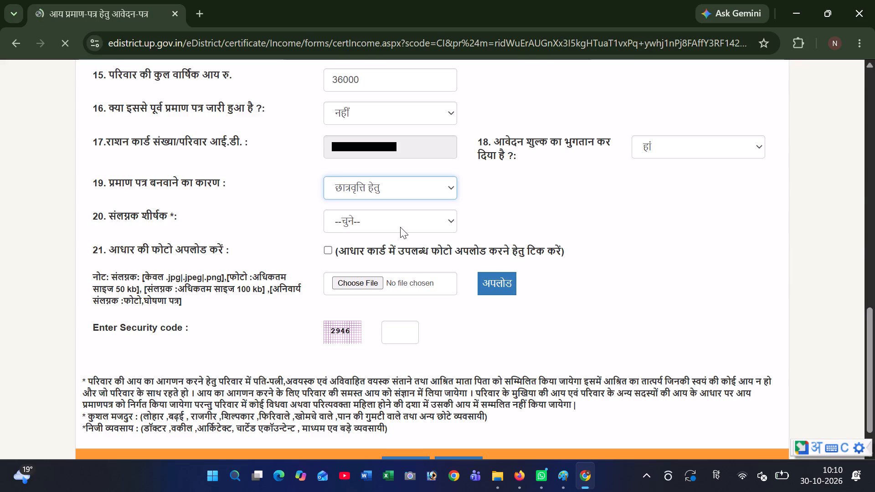
scroll(401, 237, "down", 6)
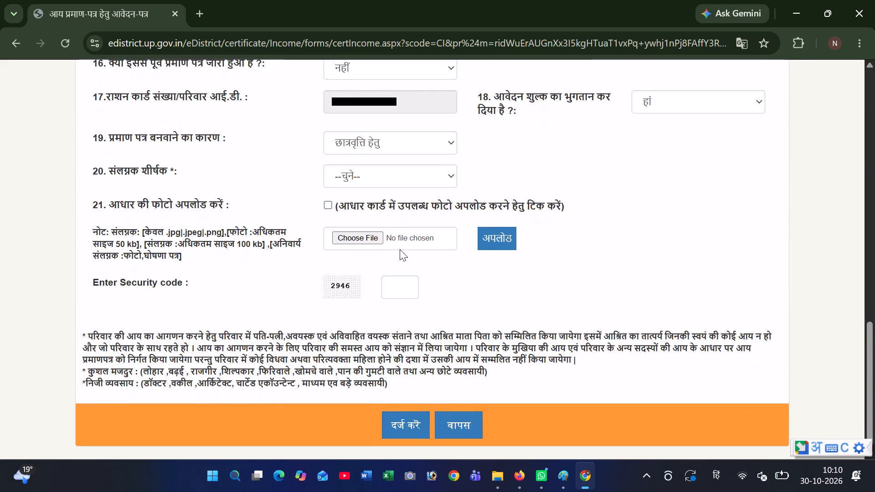
Set the attachment title in field 20 to फोटो and upload "WhatsApp Image 2026-10-29 at 6.38.54 PM" from Downloads.
left_click(385, 173)
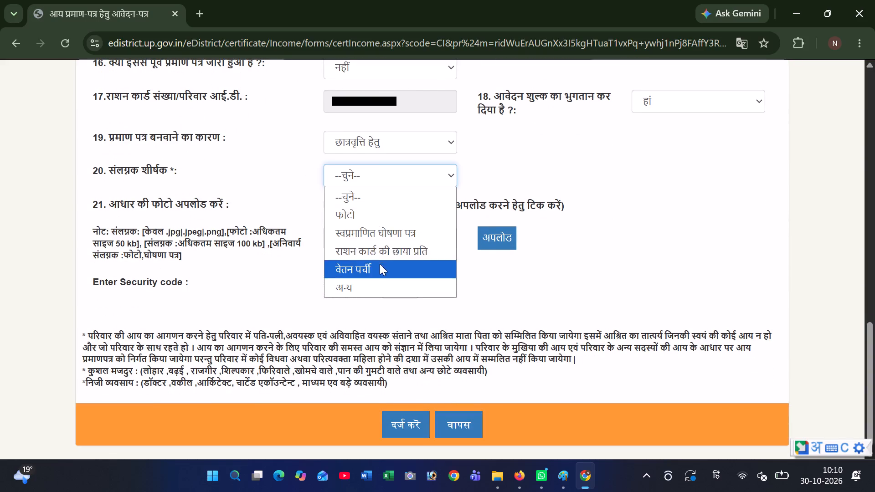
left_click(380, 210)
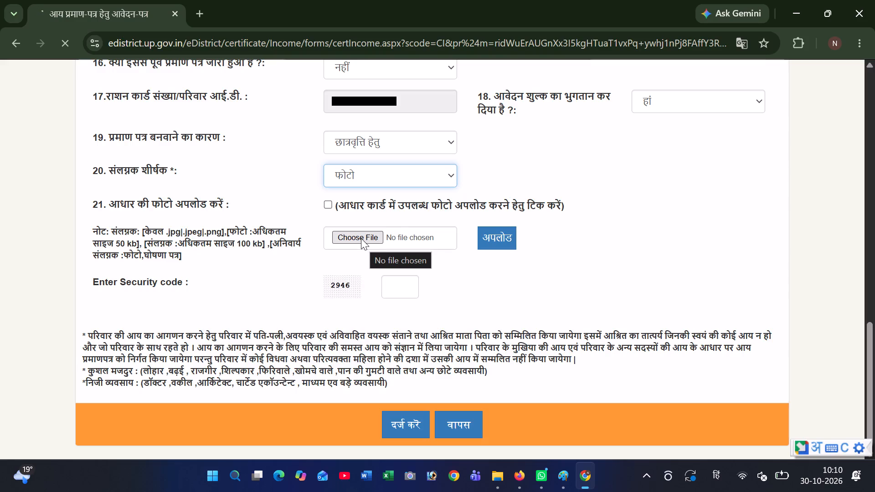
left_click(360, 235)
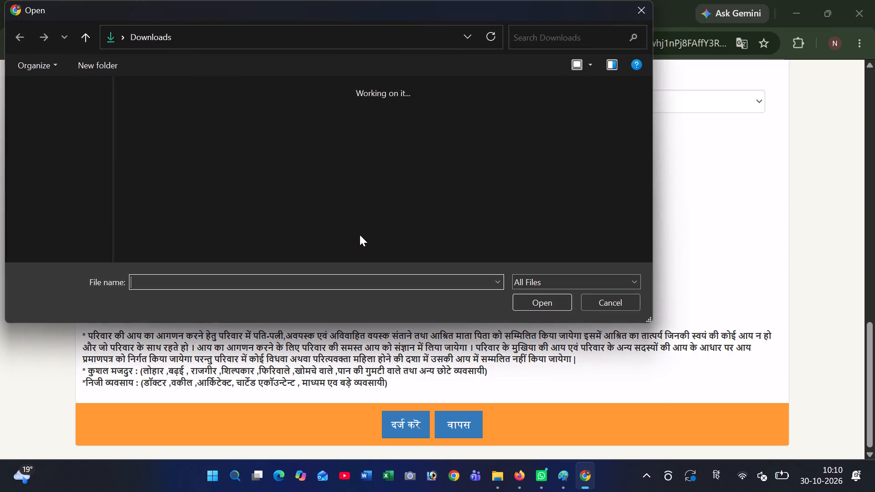
scroll(355, 185, "down", 2)
scroll(191, 166, "up", 2)
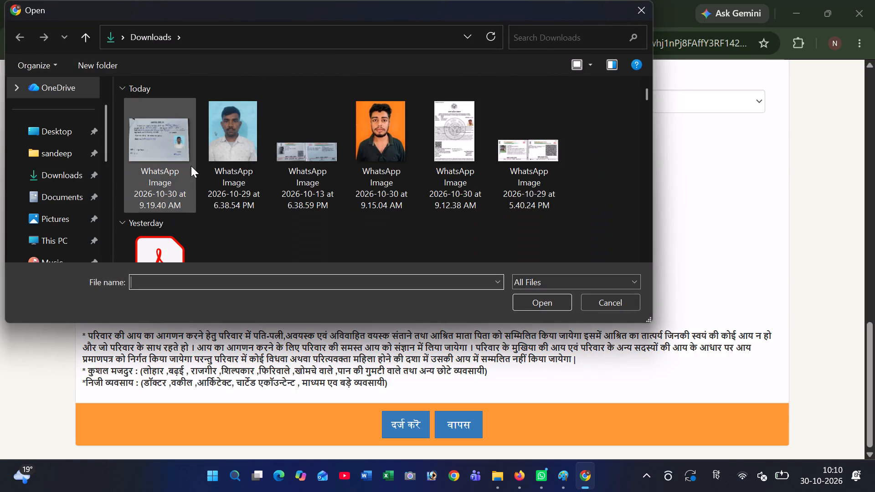
left_click(218, 149)
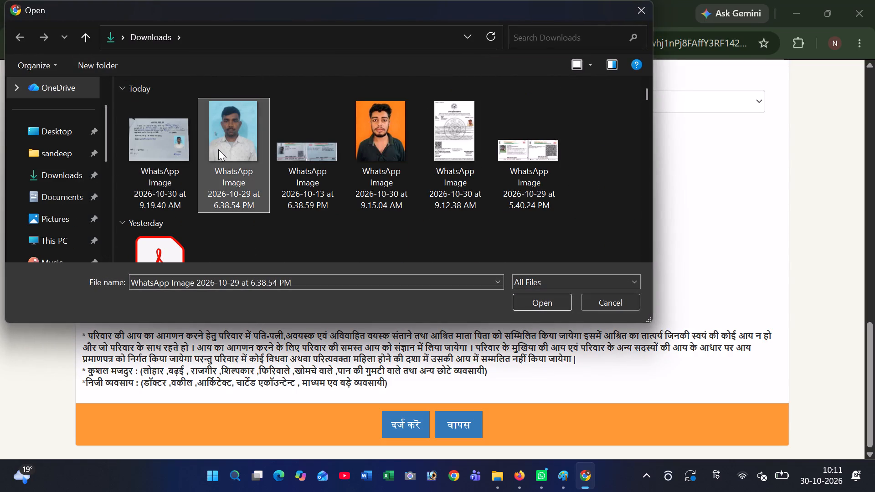
left_click(69, 171)
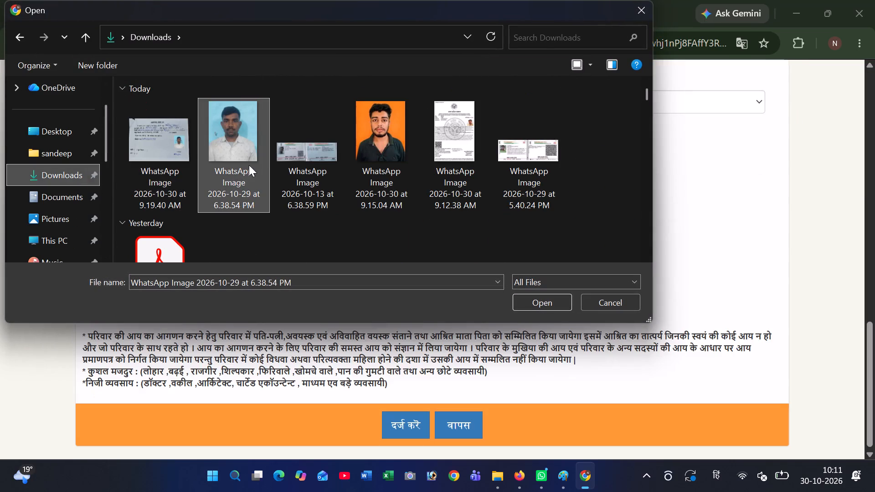
left_click(250, 164)
left_click(546, 305)
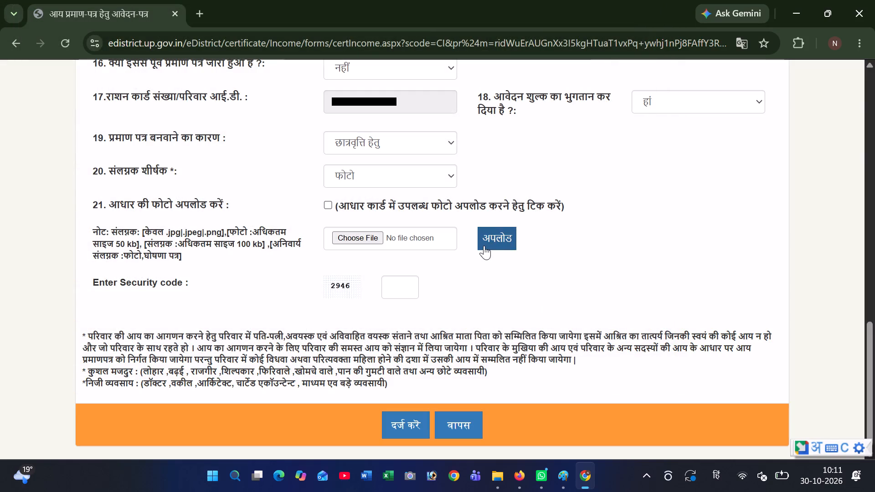
left_click(357, 235)
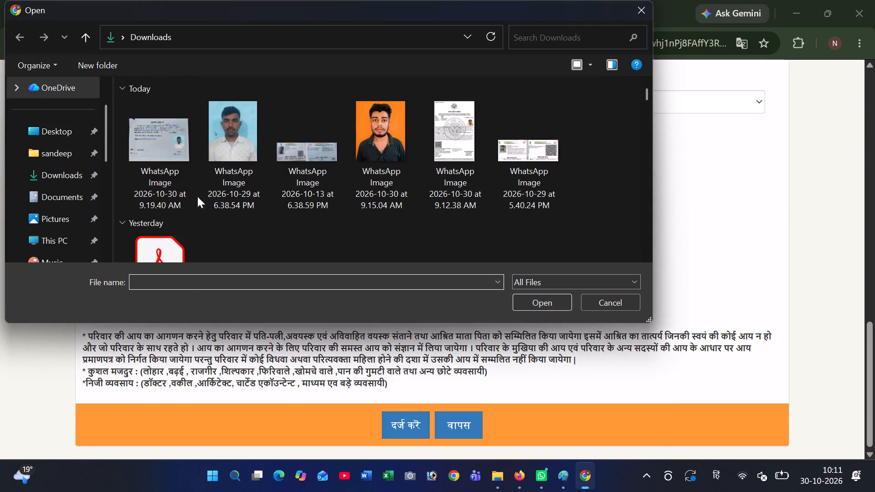
left_click(220, 159)
double_click(220, 159)
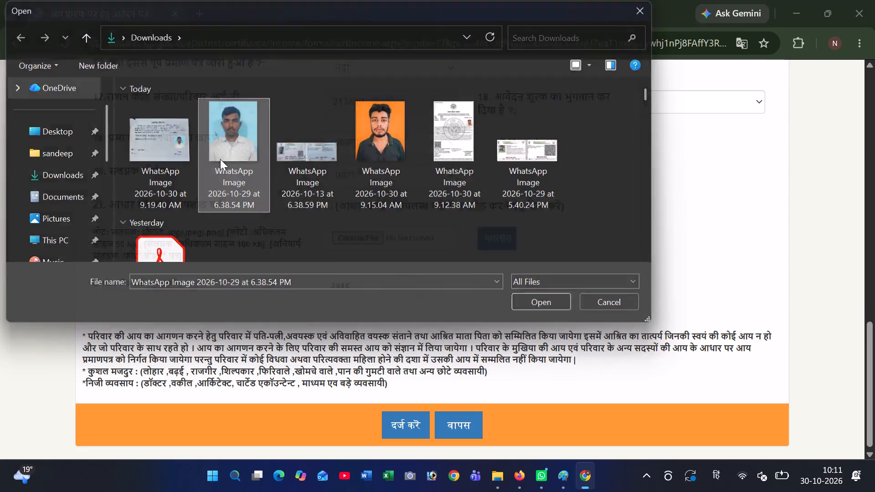
left_click(490, 236)
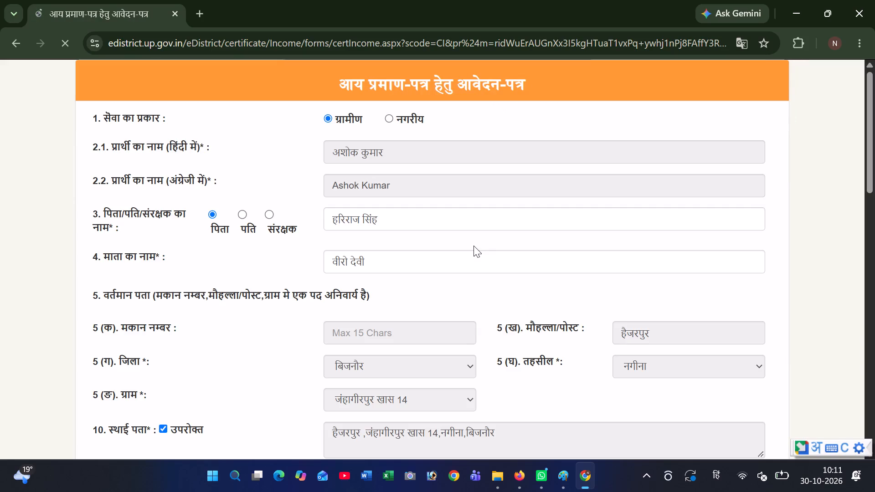
Set the attachment title in field 20 to स्वप्रमाणित घोषणा पत्र and upload "WhatsApp Image 2026-10-30 at 9.19.40 AM" from Downloads.
scroll(508, 256, "down", 2)
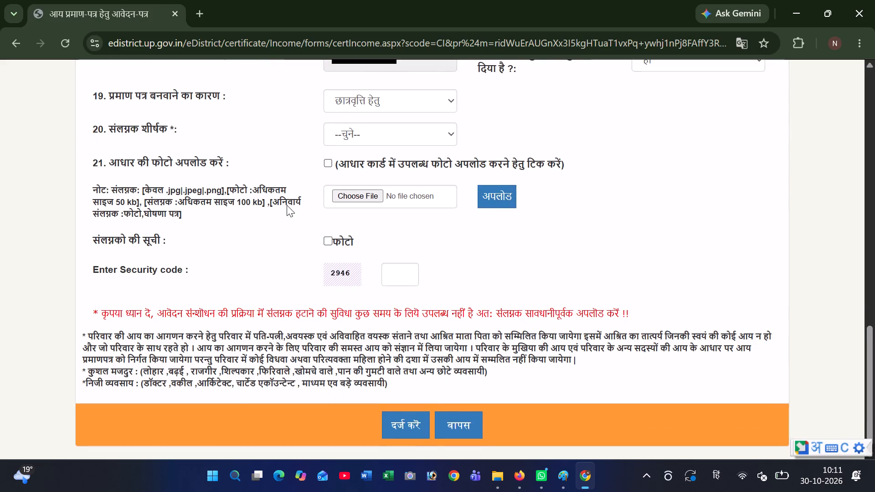
scroll(288, 200, "up", 2)
scroll(288, 200, "down", 2)
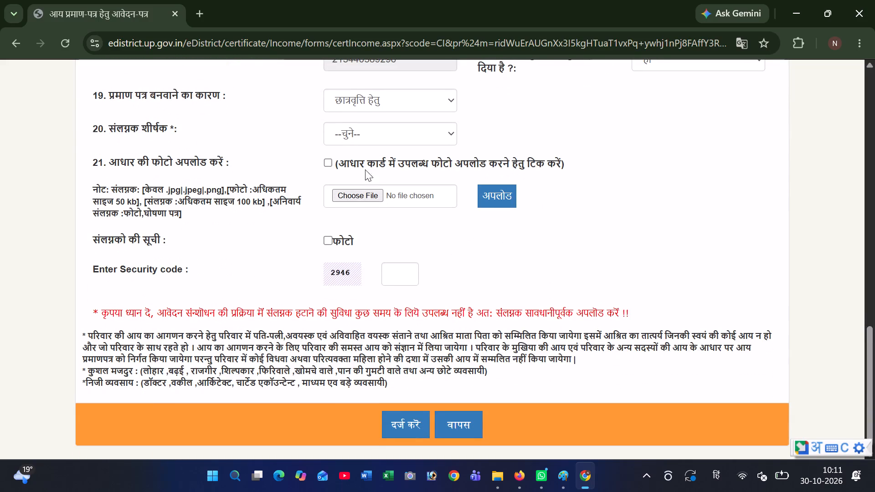
left_click(376, 136)
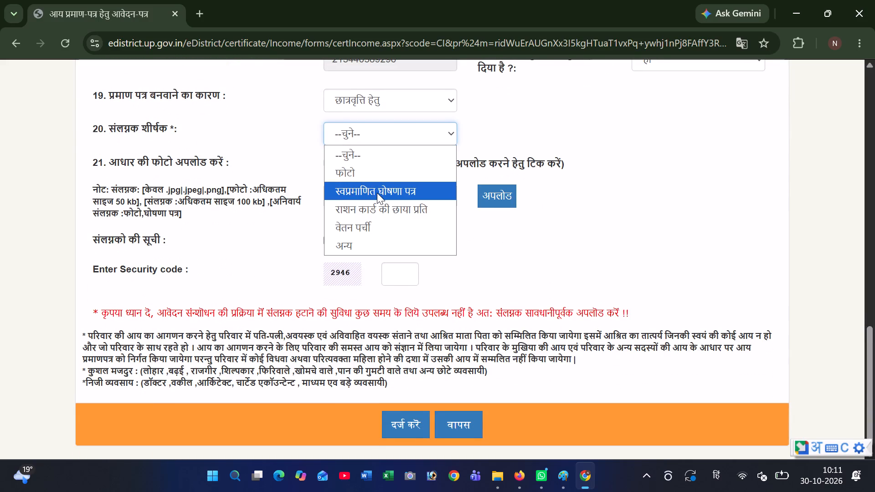
double_click(377, 193)
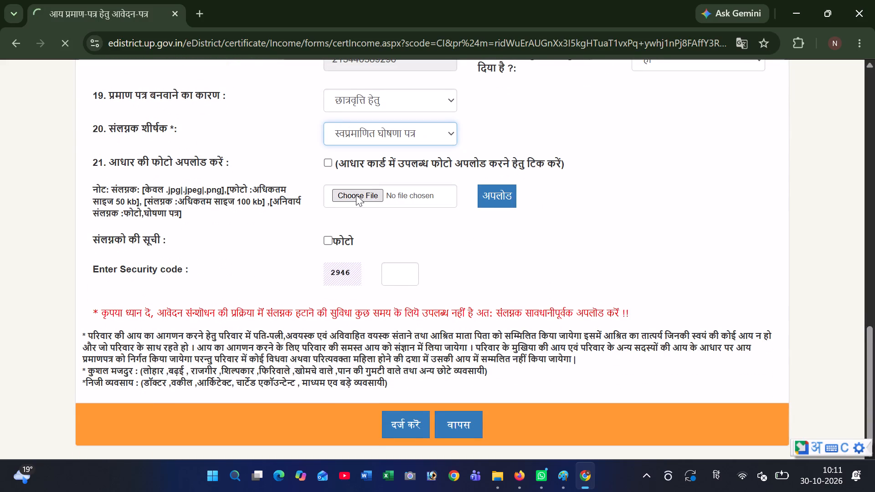
left_click(356, 195)
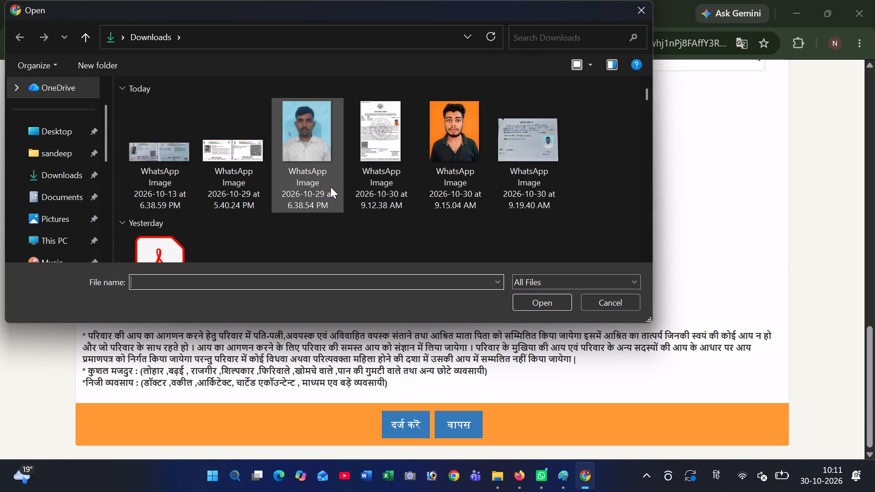
left_click(509, 164)
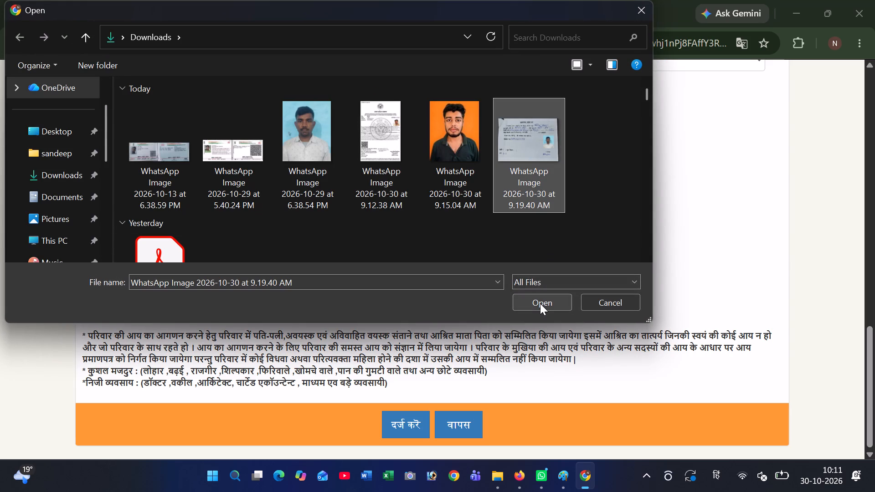
left_click(540, 303)
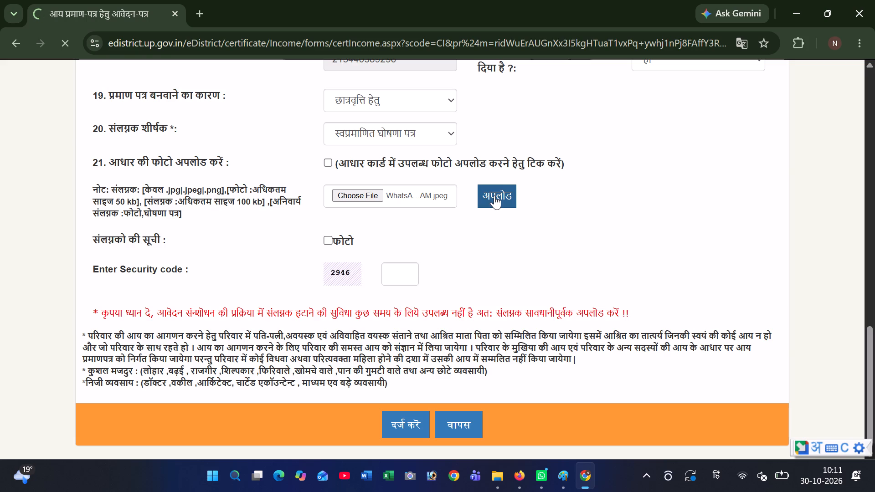
left_click(494, 195)
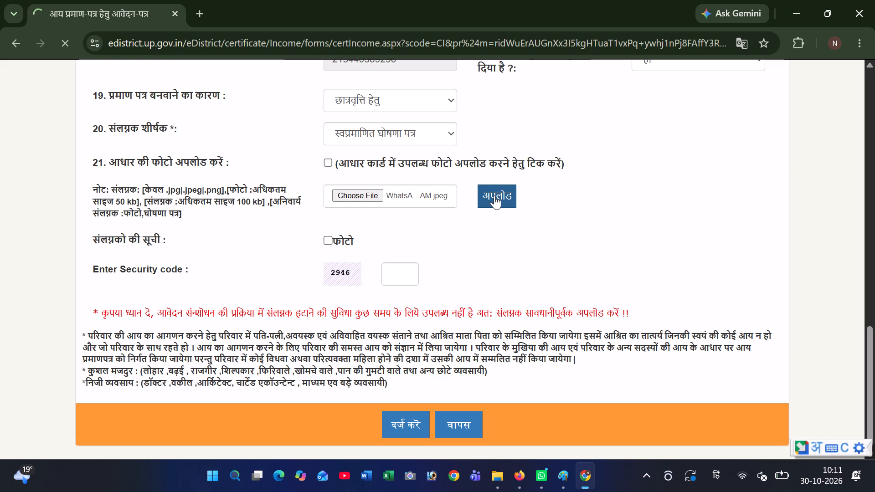